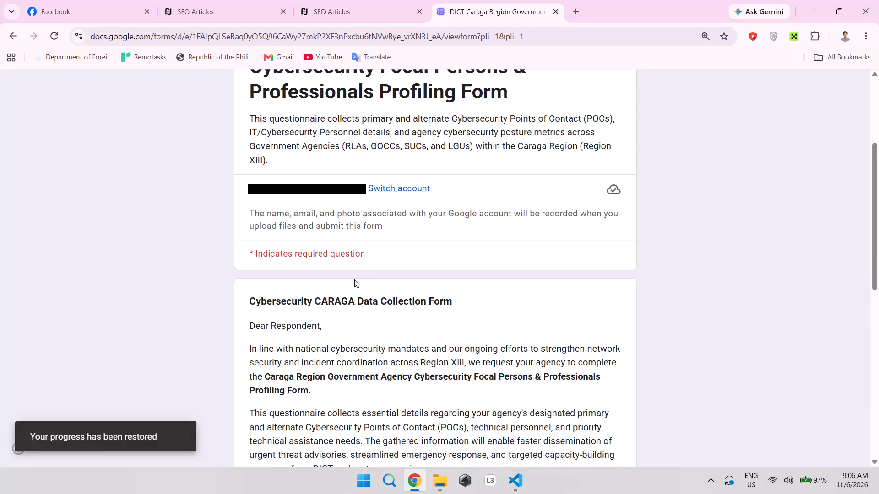
# Reload the Cybersecurity Focal Persons & Professionals Profiling Form page.
pyautogui.click(54, 39)
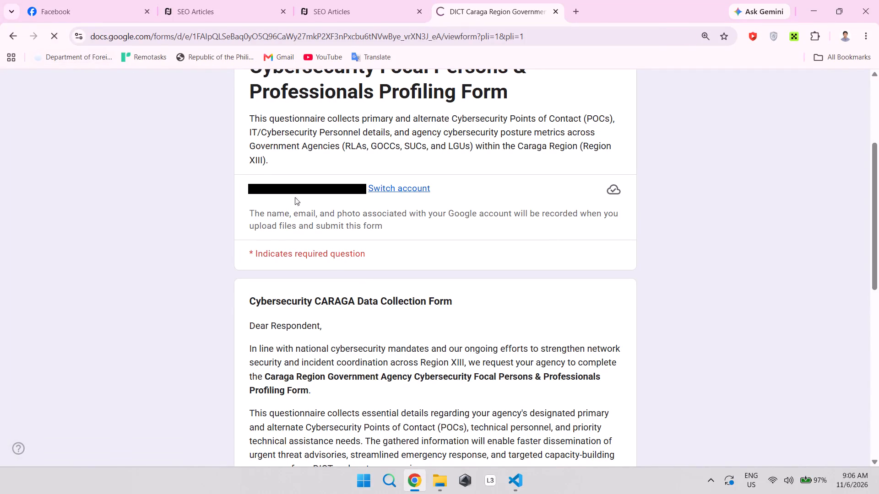
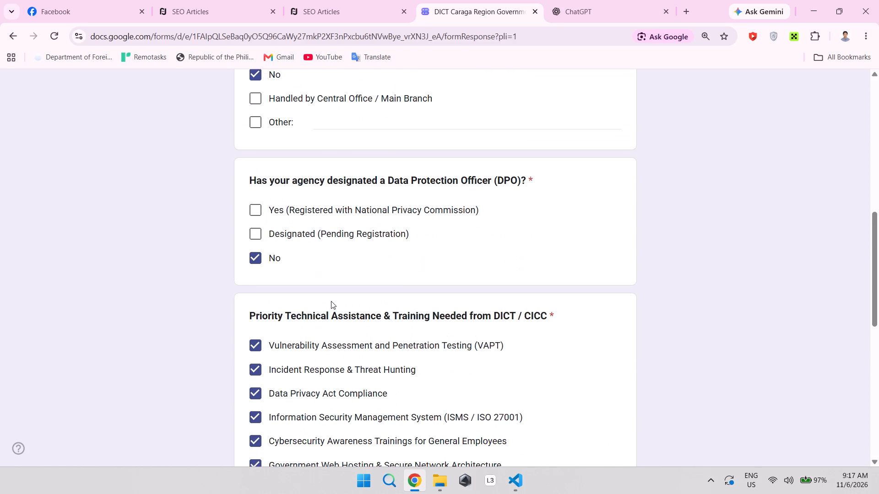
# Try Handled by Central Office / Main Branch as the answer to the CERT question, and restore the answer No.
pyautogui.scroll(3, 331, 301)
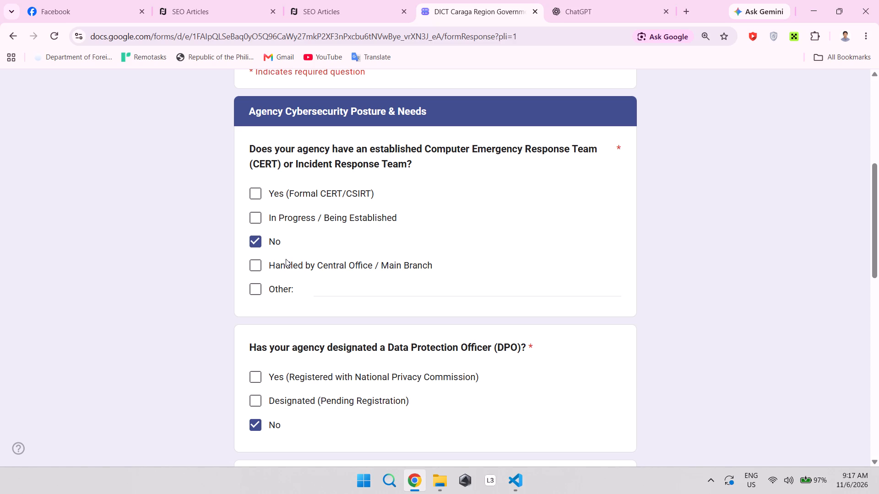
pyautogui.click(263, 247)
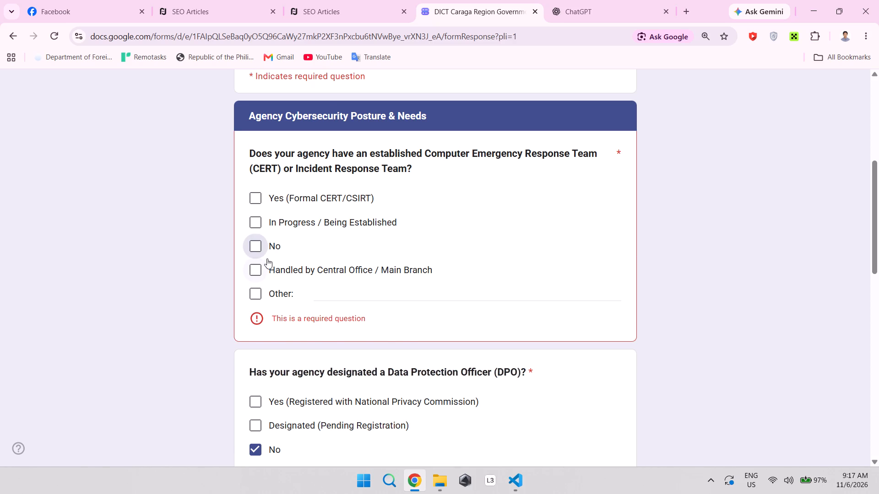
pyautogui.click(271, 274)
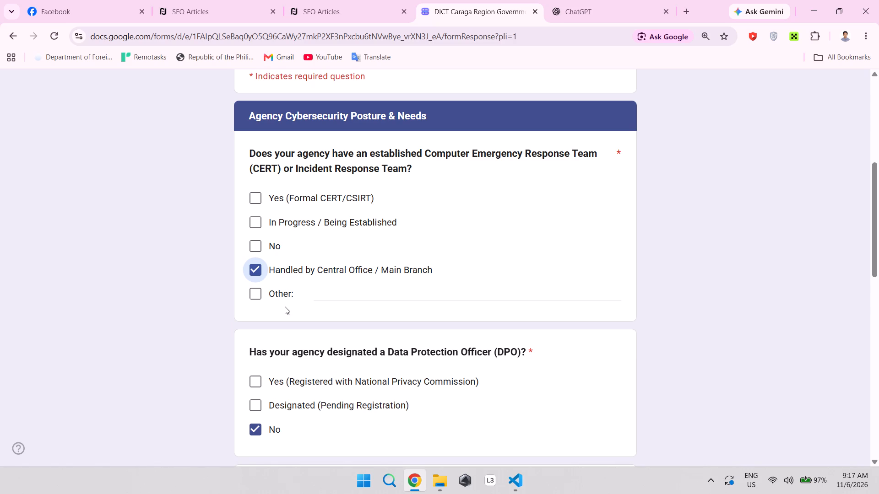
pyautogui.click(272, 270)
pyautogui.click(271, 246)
# Answer the question about serious cybersecurity incidents or concerns with "I have no idea" and advance to the next section.
pyautogui.scroll(-3, 277, 270)
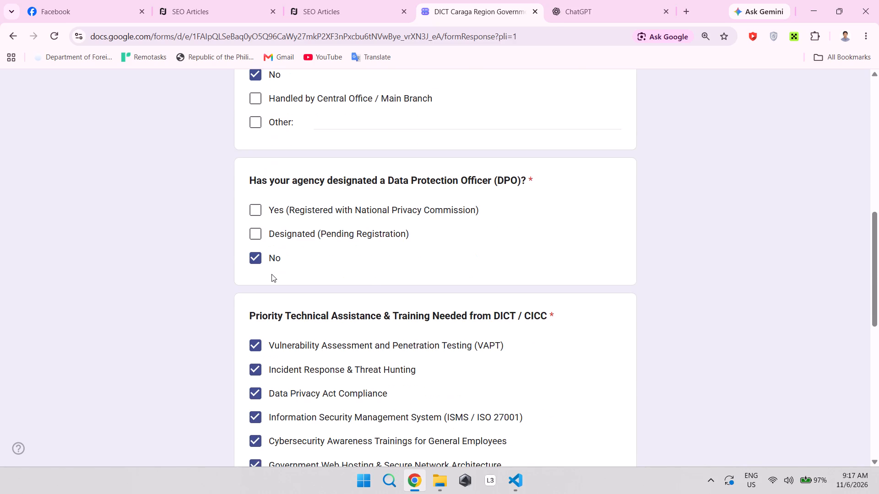
pyautogui.scroll(2, 271, 276)
pyautogui.scroll(-4, 271, 277)
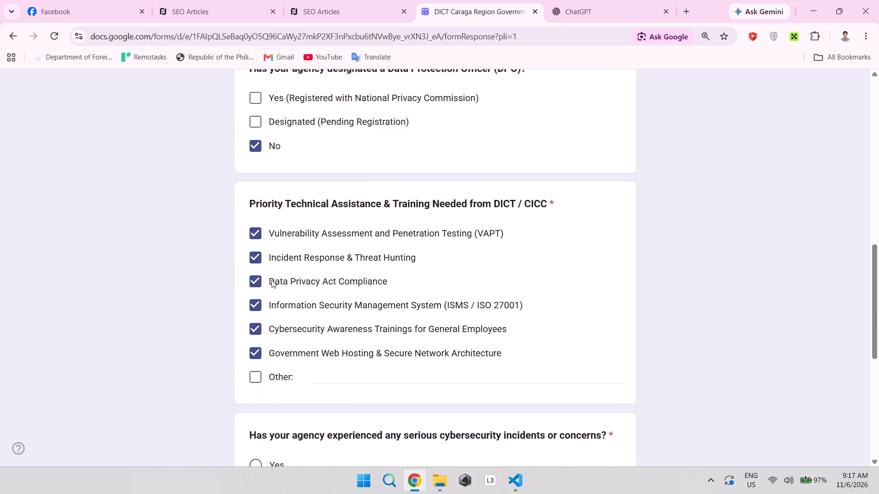
pyautogui.scroll(-5, 271, 280)
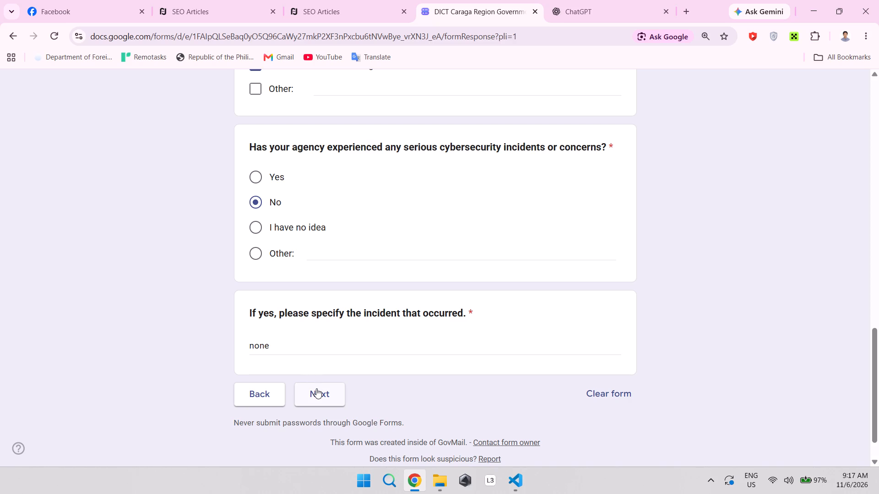
pyautogui.click(309, 229)
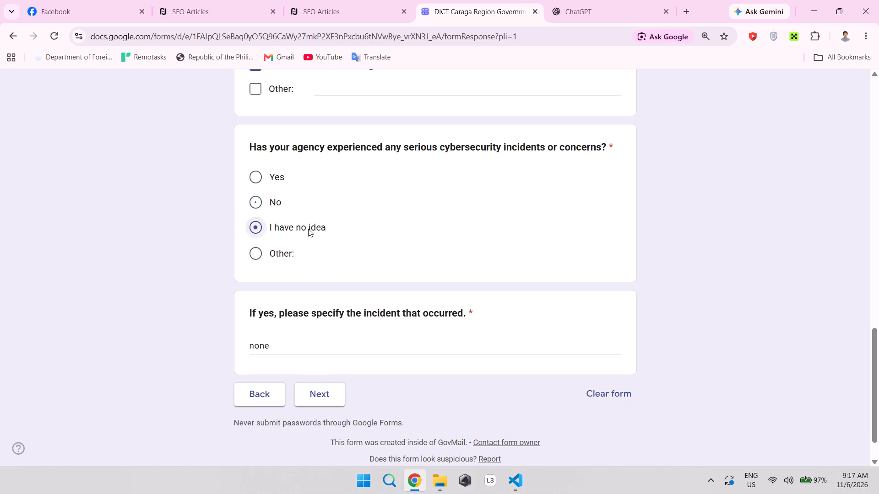
pyautogui.click(338, 389)
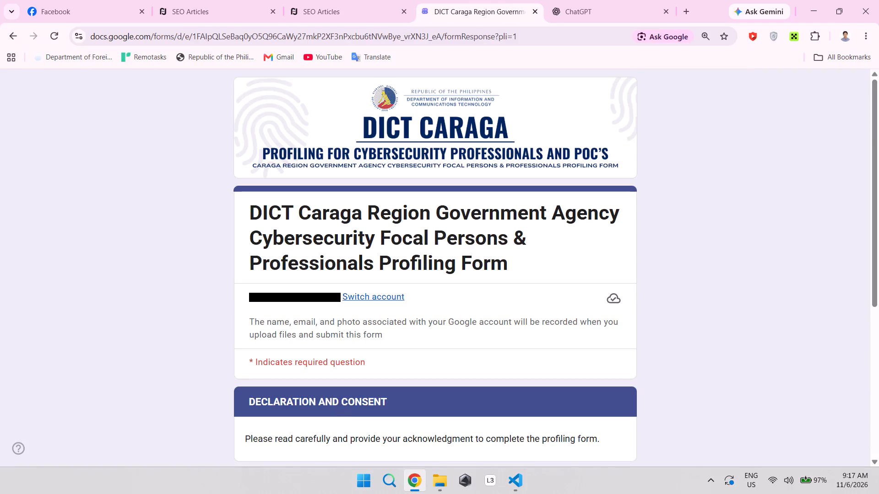
# Submit the profiling form from the Declaration and Consent section.
pyautogui.scroll(-4, 346, 398)
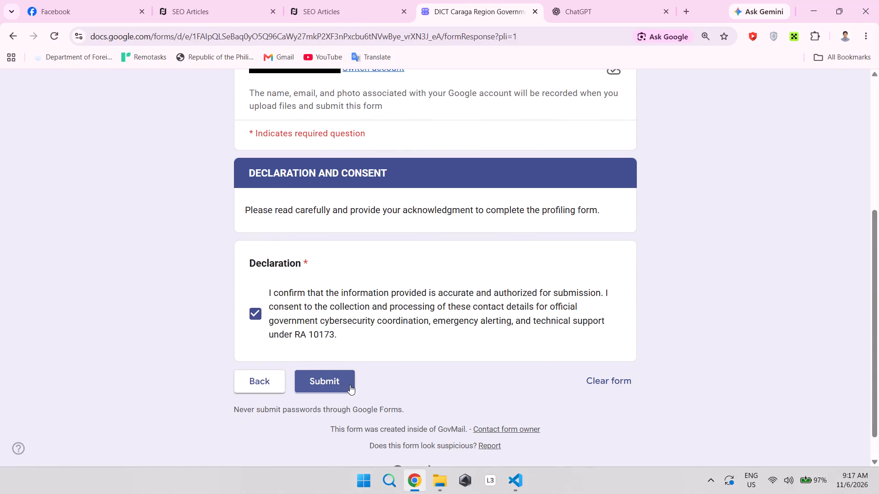
pyautogui.click(350, 387)
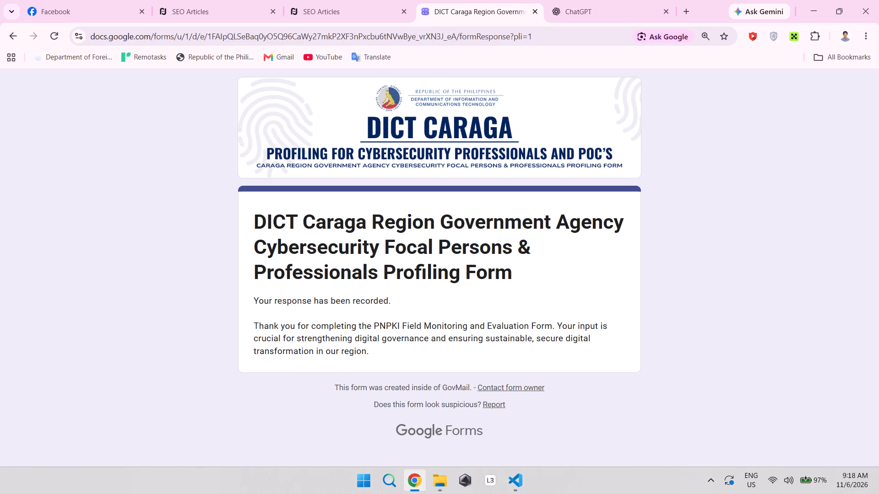
pyautogui.moveTo(204, 454); pyautogui.dragTo(206, 464)
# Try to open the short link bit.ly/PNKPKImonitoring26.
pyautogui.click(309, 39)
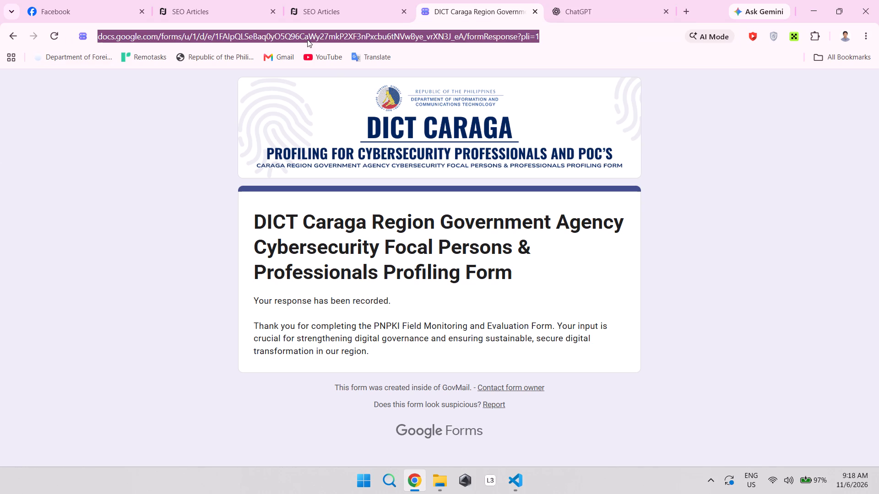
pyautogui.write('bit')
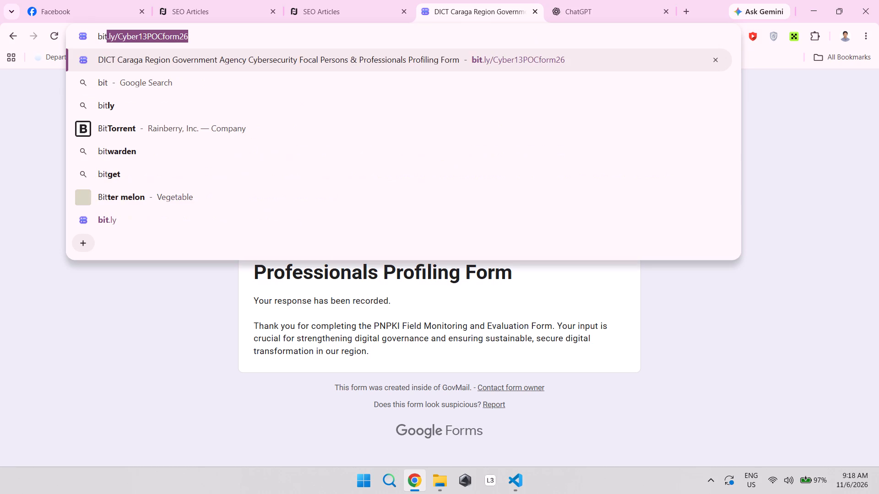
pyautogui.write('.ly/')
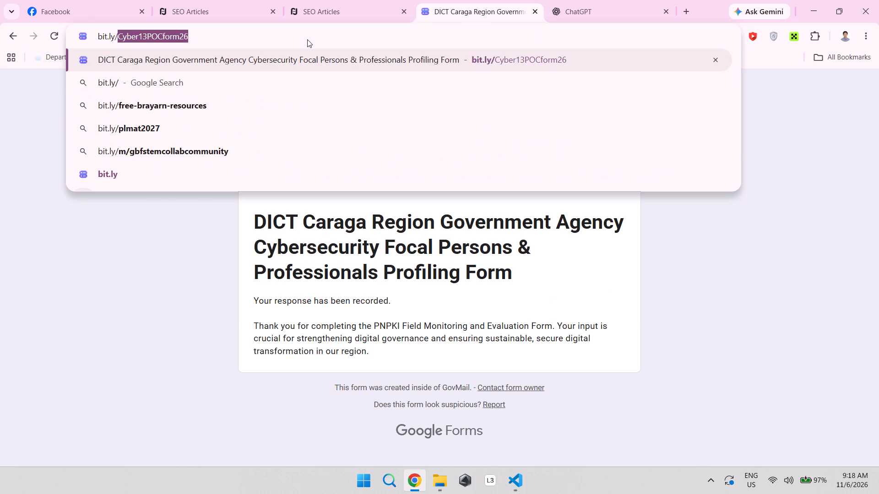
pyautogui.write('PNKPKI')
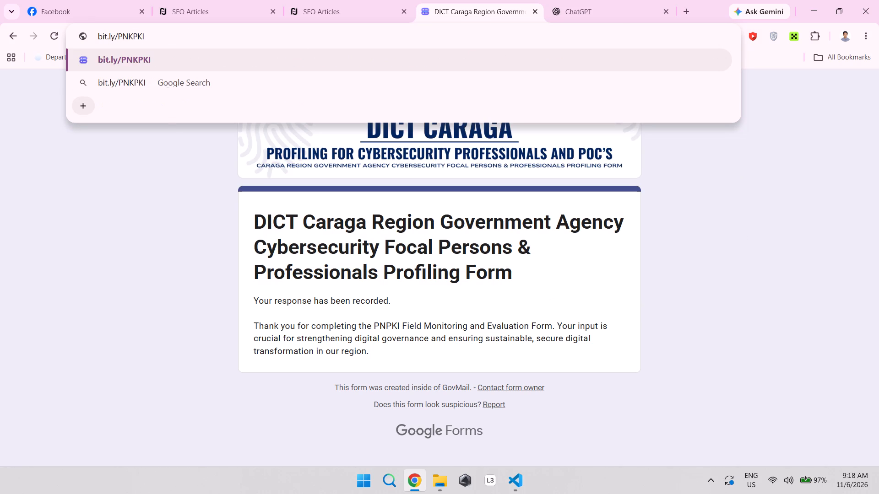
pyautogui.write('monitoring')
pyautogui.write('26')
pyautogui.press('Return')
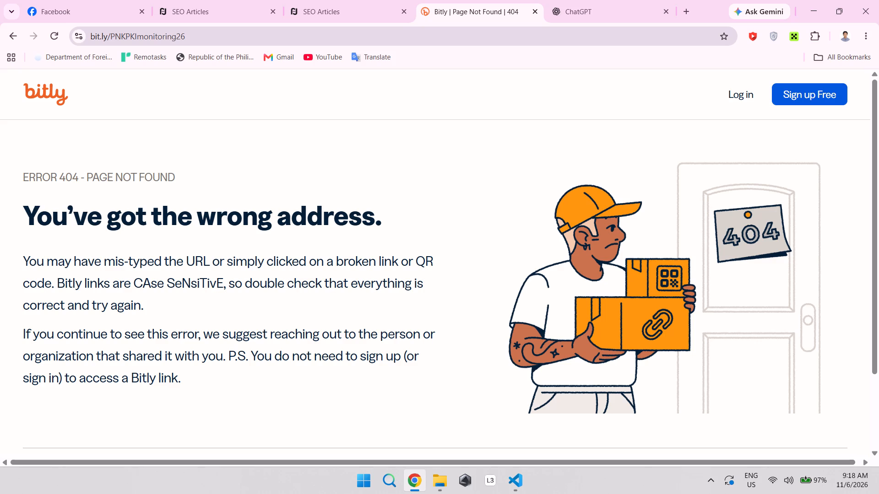
# Correct the short link to bit.ly/PNPKImonitoring26 and load it.
pyautogui.click(129, 38)
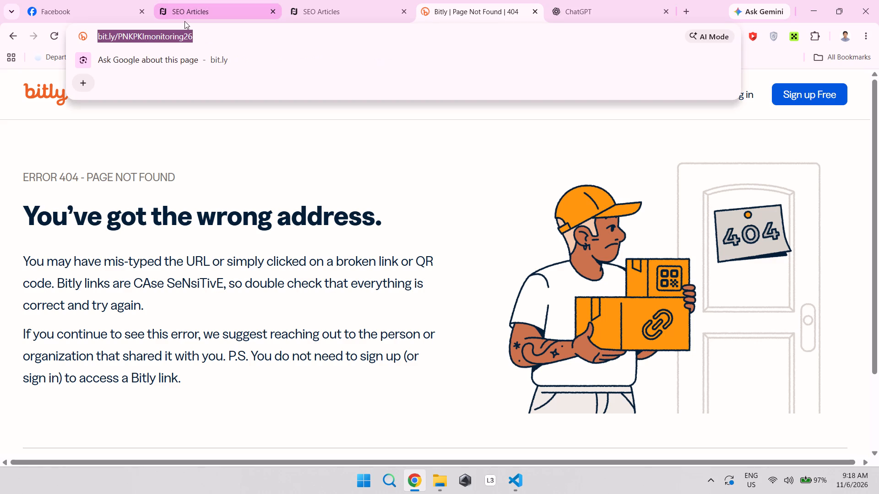
pyautogui.click(143, 37)
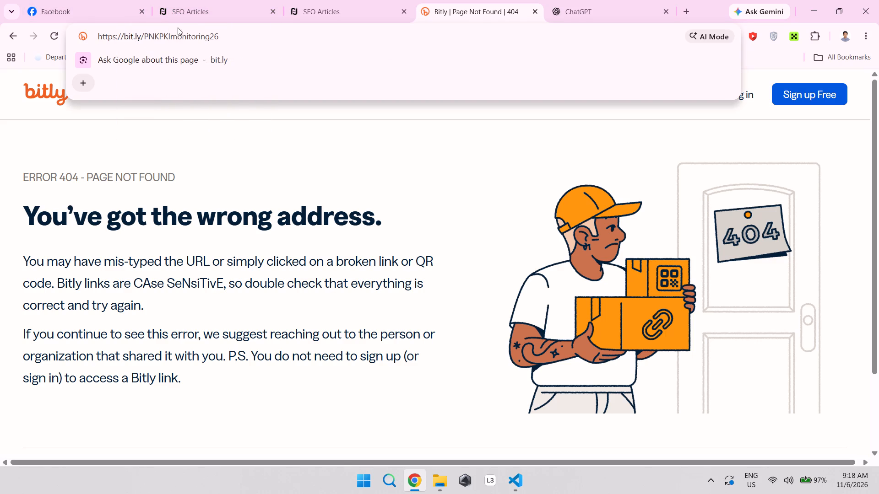
pyautogui.click(162, 37)
pyautogui.press('BackSpace')
pyautogui.press('BackSpace')
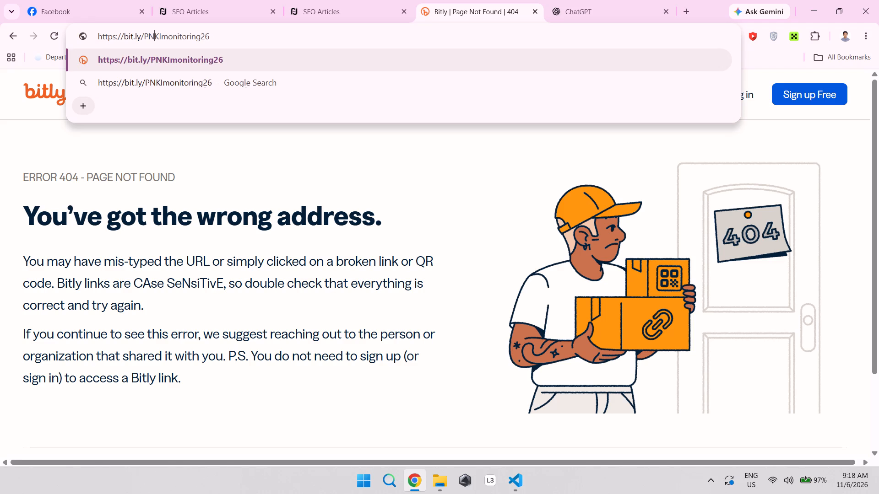
pyautogui.hotkey('shift', 'p')
pyautogui.press('Return')
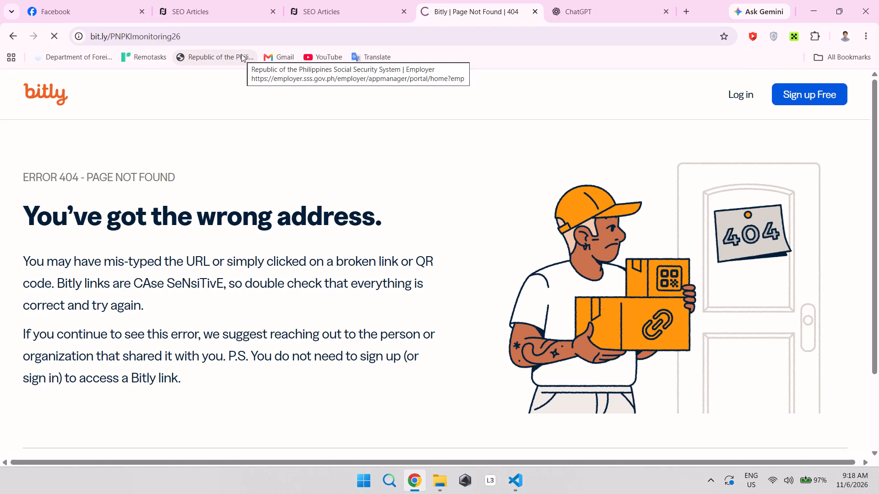
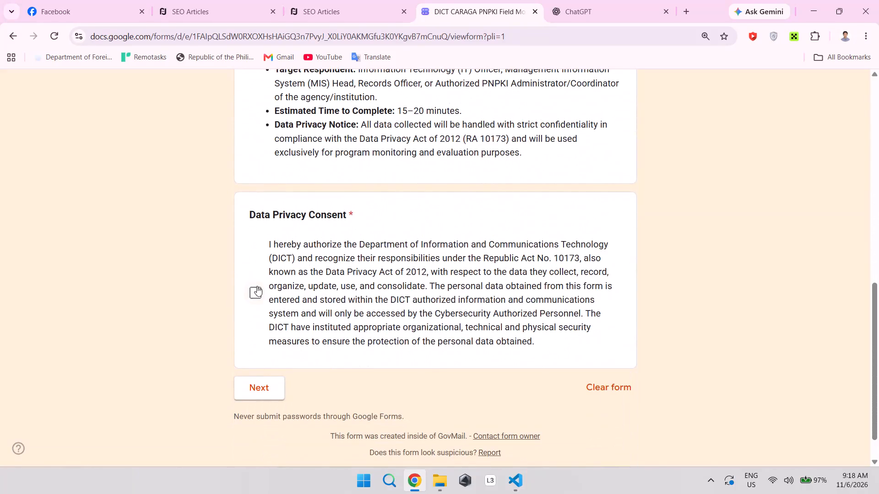
# Agree to the Data Privacy Consent of the PNPKI questionnaire and advance to Section 1, Respondent & Agency Profile.
pyautogui.click(257, 286)
pyautogui.click(275, 387)
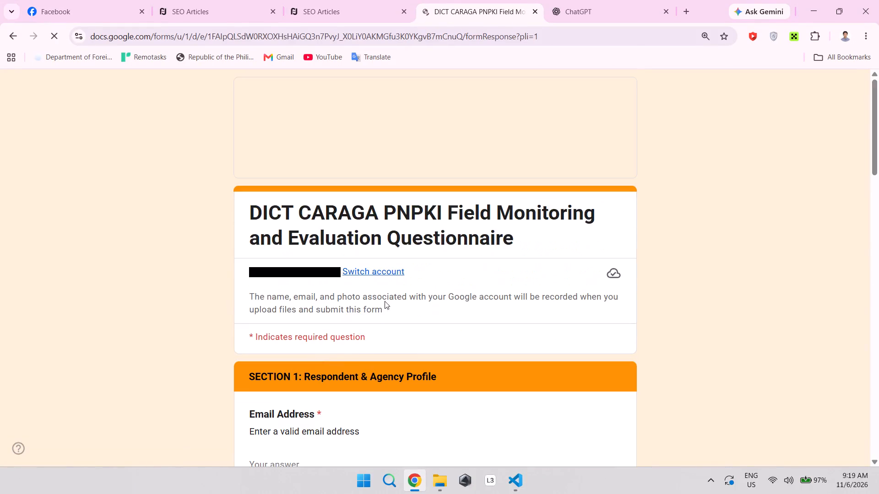
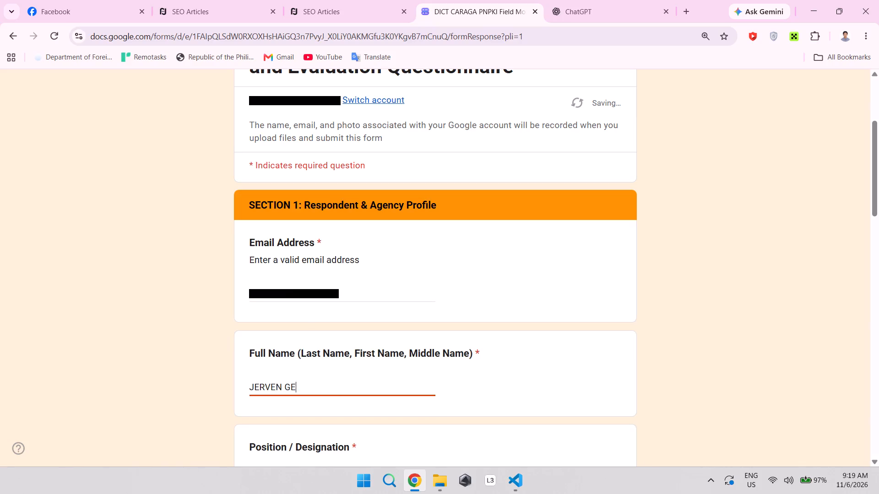
# Enter the respondent's full name in capitals in last name, first name, middle name order, separated by commas.
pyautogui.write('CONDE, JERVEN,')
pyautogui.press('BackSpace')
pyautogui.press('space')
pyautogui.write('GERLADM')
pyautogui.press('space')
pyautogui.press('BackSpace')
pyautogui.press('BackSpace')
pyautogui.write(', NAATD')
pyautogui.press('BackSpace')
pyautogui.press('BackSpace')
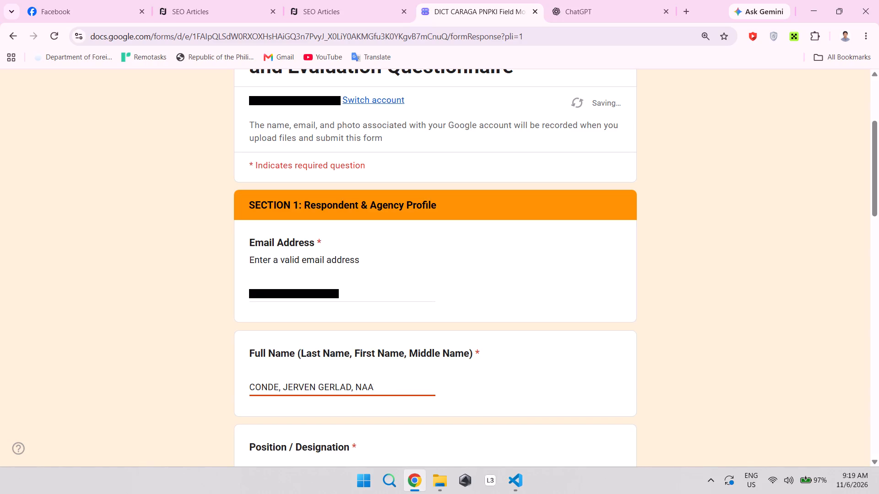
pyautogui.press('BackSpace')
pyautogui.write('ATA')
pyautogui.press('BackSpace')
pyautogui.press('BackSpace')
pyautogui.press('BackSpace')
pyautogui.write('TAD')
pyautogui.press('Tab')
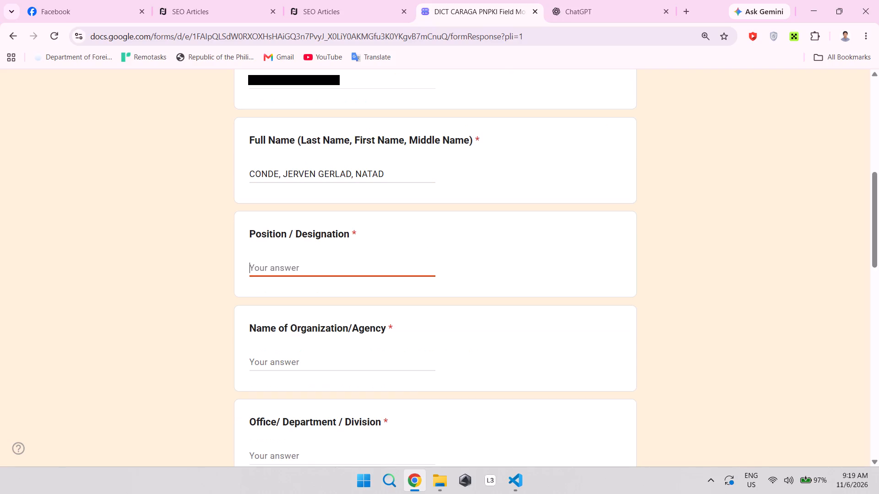
# Fill in the respondent's Position / Designation as Information Systems Analyst.
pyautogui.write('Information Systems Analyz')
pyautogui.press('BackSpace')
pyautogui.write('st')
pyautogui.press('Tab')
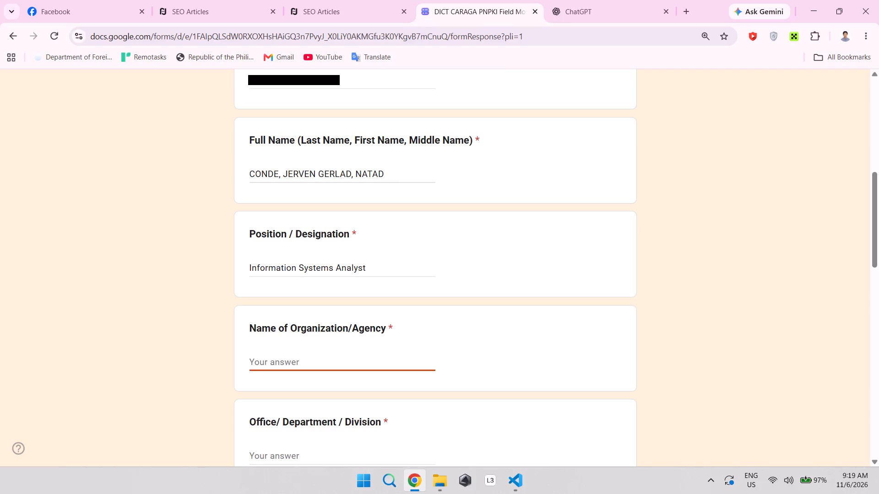
# Enter DILG as the Name of Organization/Agency and Provincial Office as the Office/Department/Division.
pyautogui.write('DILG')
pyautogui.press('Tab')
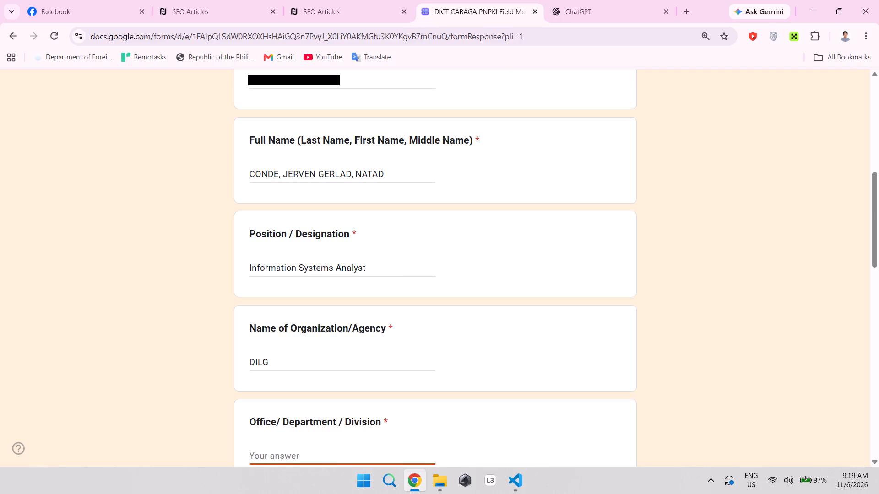
pyautogui.scroll(-3, 375, 276)
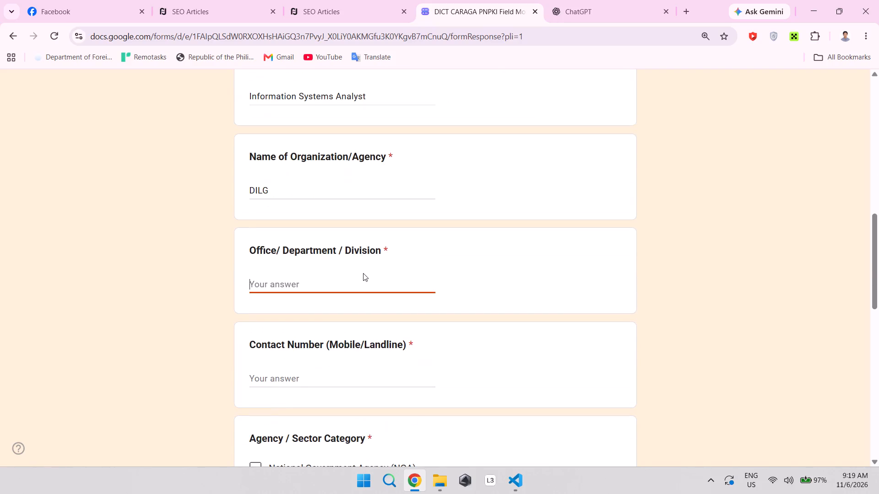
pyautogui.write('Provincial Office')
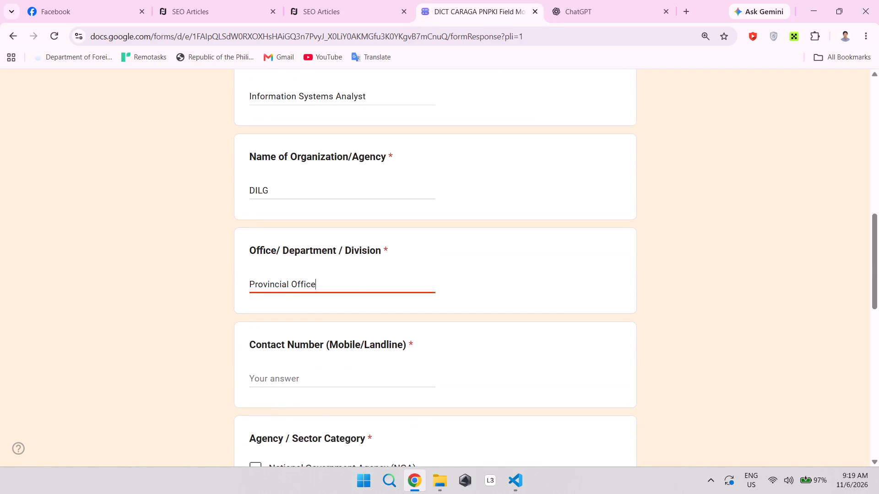
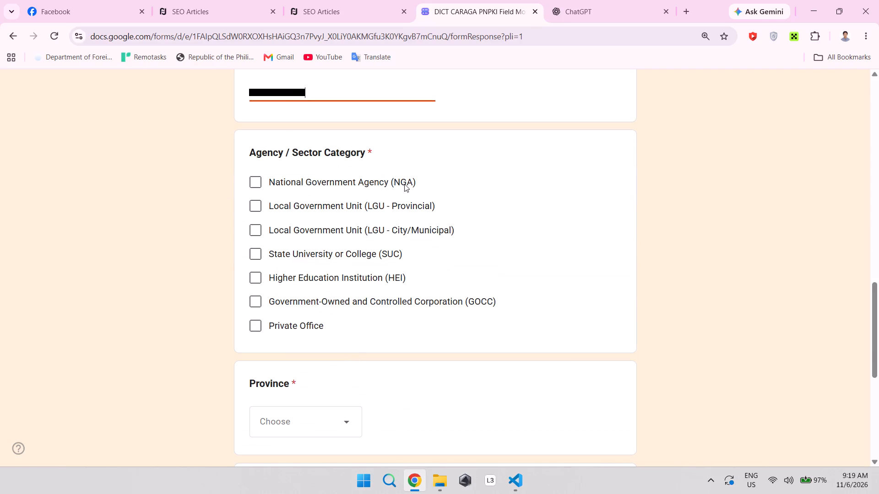
# Mark Local Government Unit (LGU - Provincial) as the Agency / Sector Category.
pyautogui.click(408, 209)
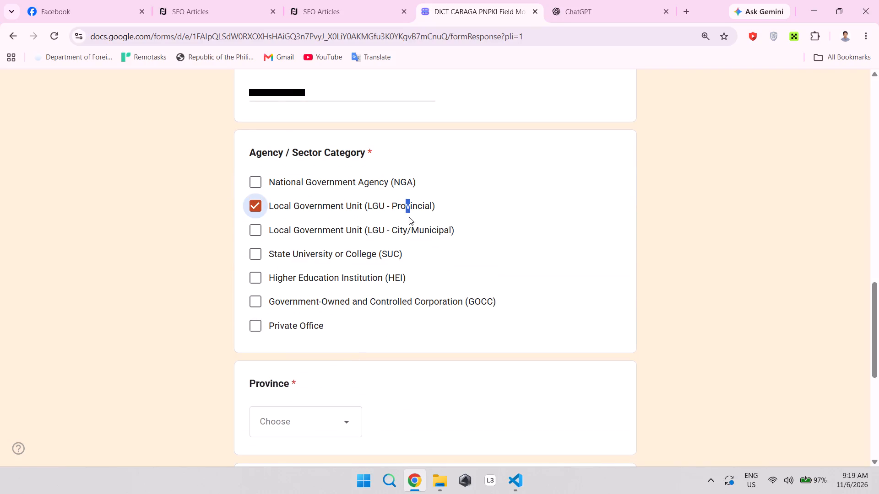
pyautogui.moveTo(687, 219); pyautogui.dragTo(687, 223)
# Set the Province to Agusan del Sur and enter Prosperidad as the City or Municipality.
pyautogui.scroll(-1, 652, 263)
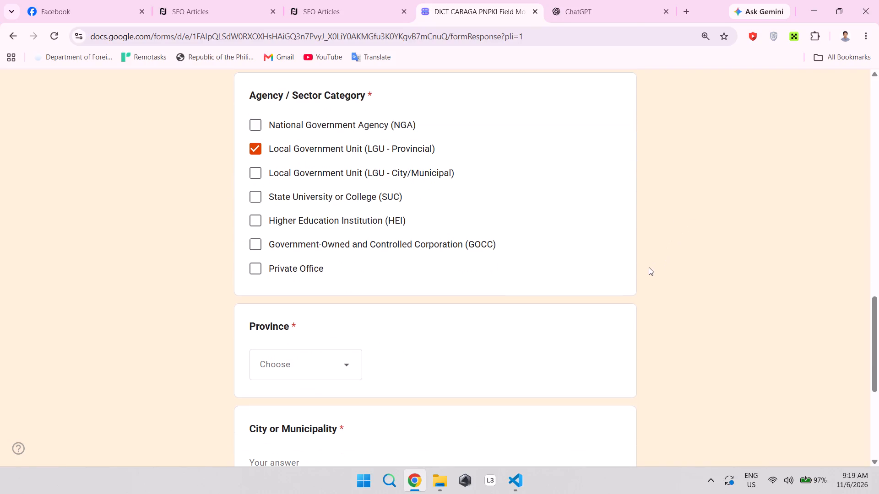
pyautogui.scroll(-2, 634, 245)
pyautogui.click(279, 251)
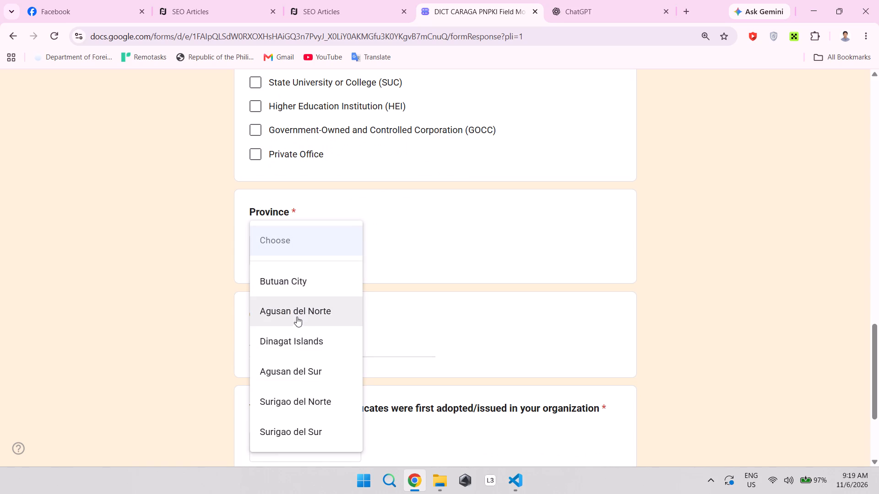
pyautogui.click(304, 364)
pyautogui.scroll(-2, 308, 365)
pyautogui.click(293, 231)
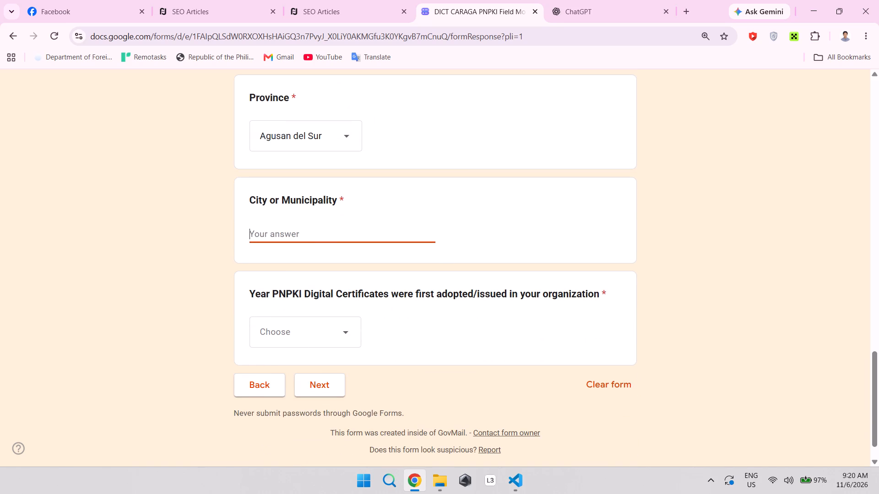
pyautogui.write('Prosperidad')
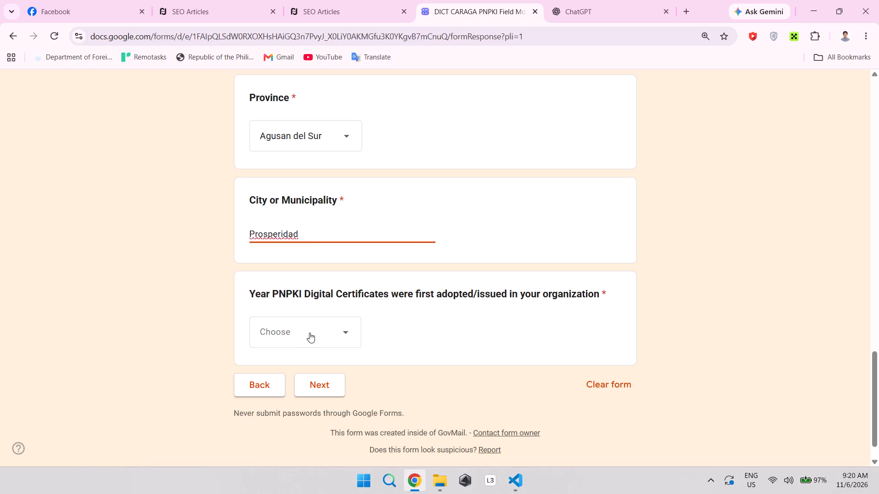
# Choose 2026 as the year PNPKI Digital Certificates were first adopted and proceed to the following form section.
pyautogui.click(311, 338)
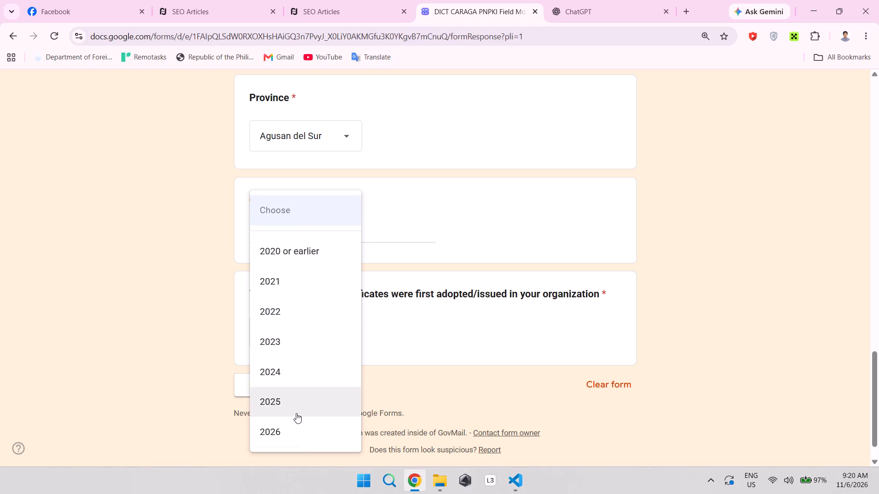
pyautogui.click(303, 438)
pyautogui.click(317, 391)
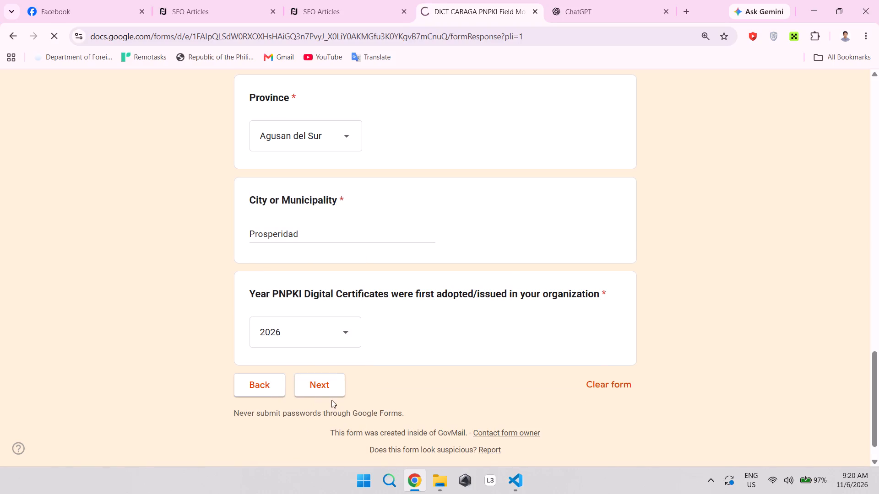
# Mark Individual Digital Certificates (for Officials & Personnel) as the type of PNPKI certificate utilized in the organization.
pyautogui.scroll(-4, 488, 320)
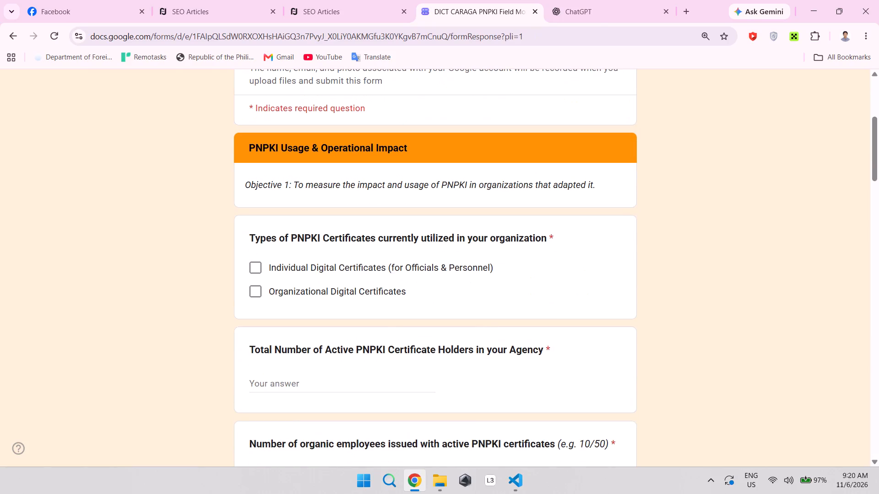
pyautogui.click(342, 263)
# Start the answer for Total Number of Active PNPKI Certificate Holders in your Agency.
pyautogui.scroll(-2, 336, 287)
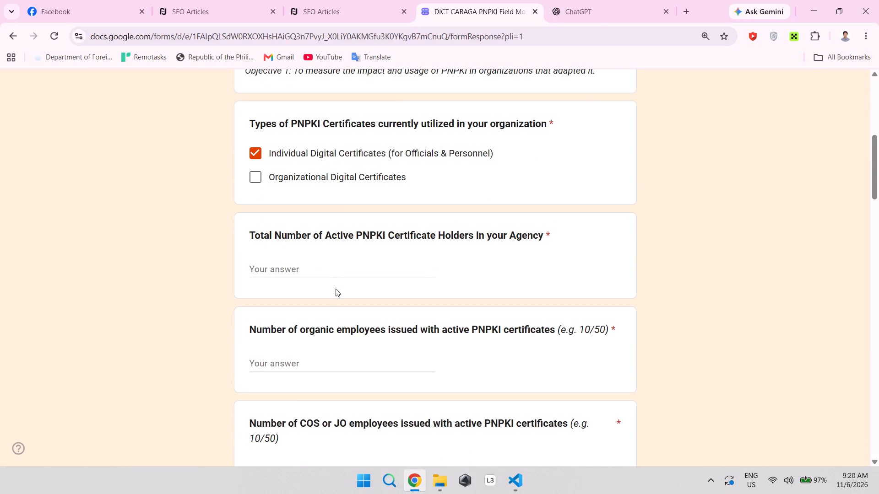
pyautogui.scroll(-1, 336, 289)
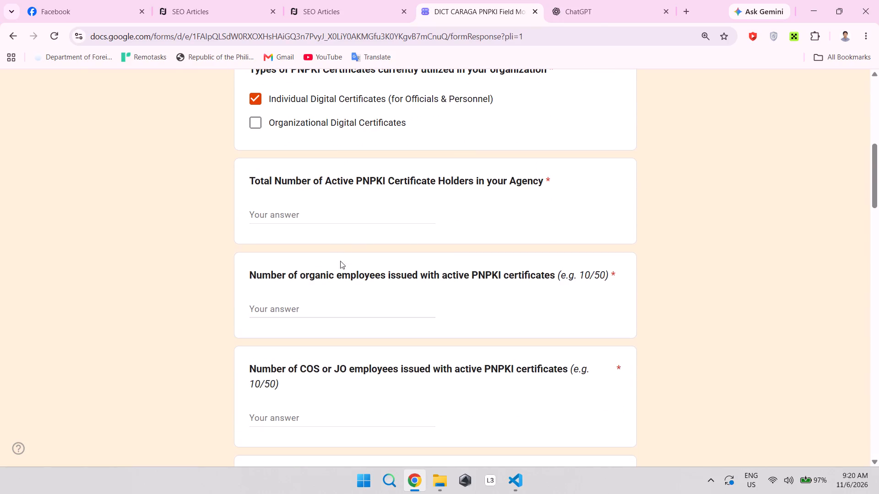
pyautogui.click(353, 215)
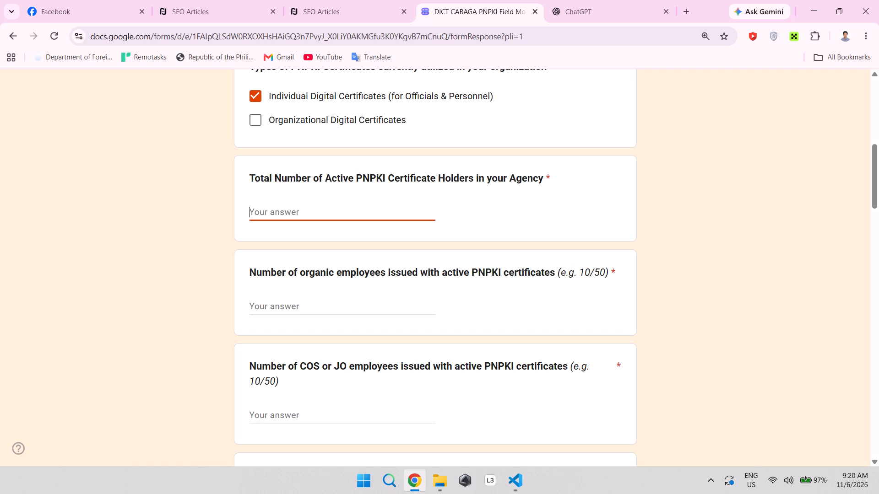
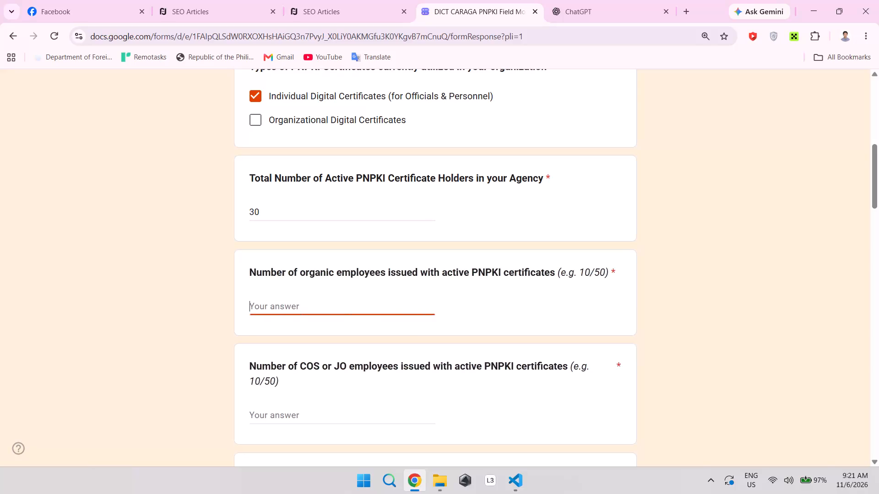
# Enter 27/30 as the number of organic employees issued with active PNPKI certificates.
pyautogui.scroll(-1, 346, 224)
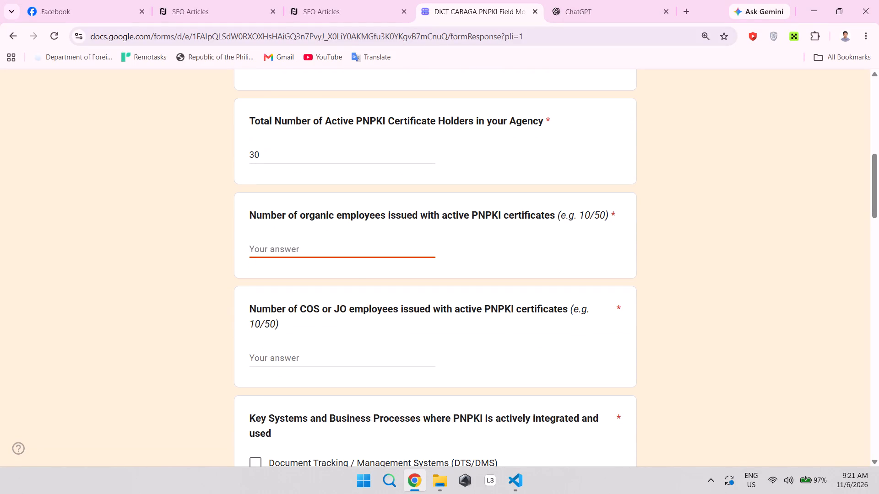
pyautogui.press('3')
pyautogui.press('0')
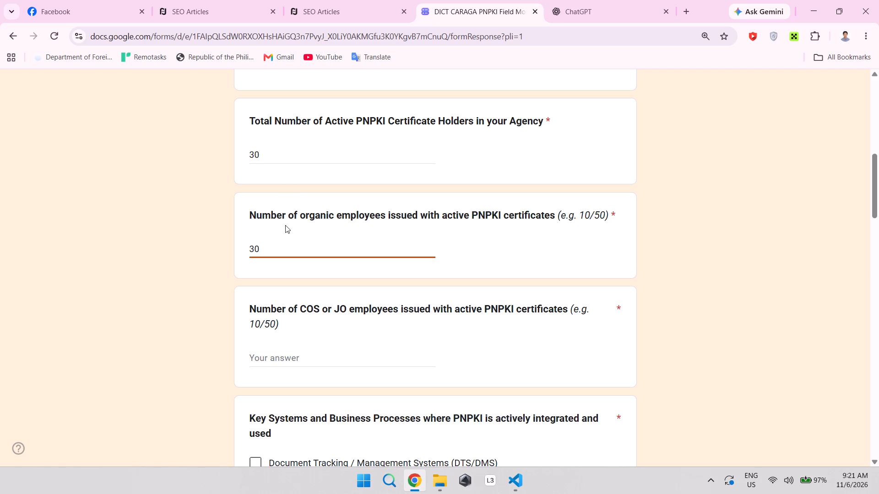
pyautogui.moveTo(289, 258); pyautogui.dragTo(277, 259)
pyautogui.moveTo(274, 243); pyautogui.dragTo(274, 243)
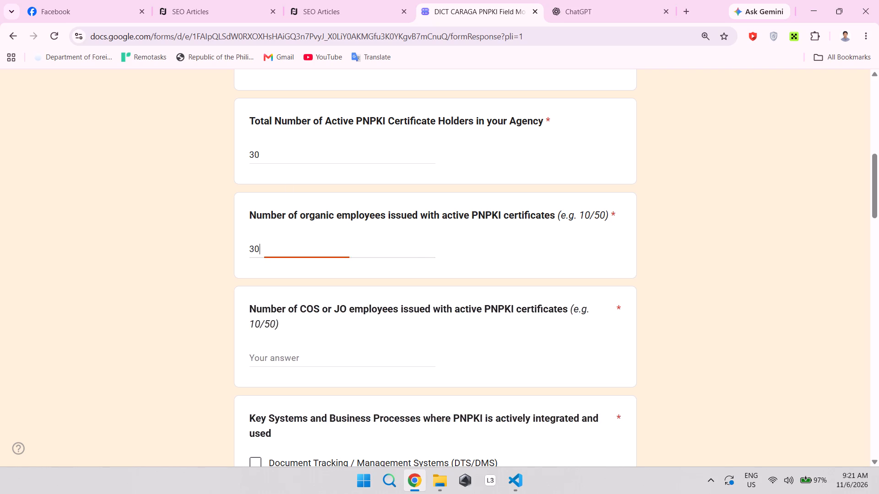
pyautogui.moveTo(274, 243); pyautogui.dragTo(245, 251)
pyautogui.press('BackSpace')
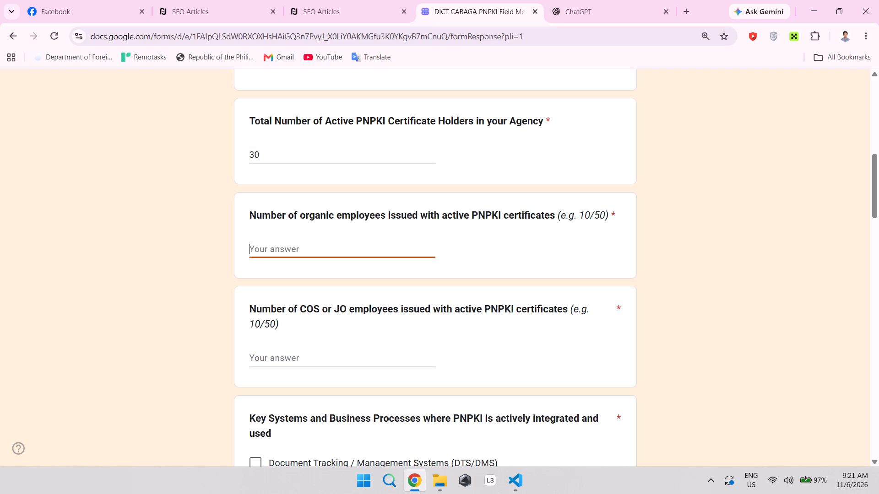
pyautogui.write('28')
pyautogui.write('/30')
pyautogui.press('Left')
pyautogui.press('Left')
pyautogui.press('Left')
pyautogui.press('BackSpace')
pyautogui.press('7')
# Set the Total Number of Active PNPKI Certificate Holders in the agency to 4.
pyautogui.click(348, 156)
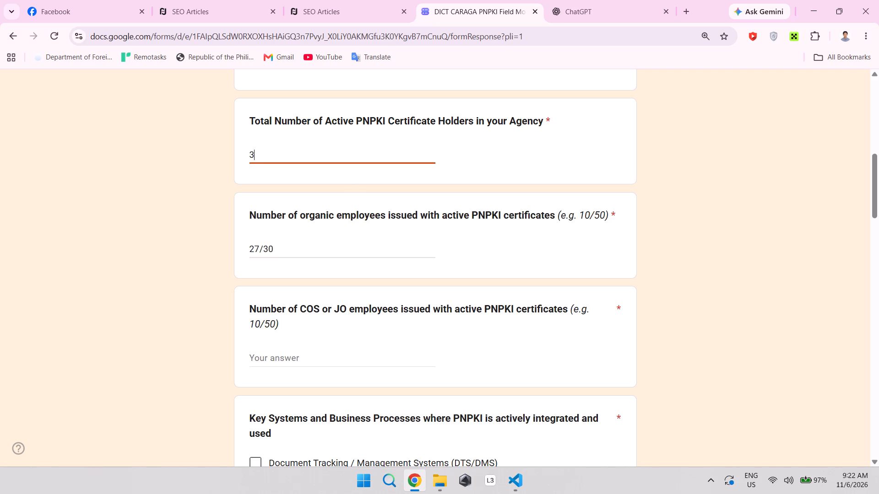
pyautogui.press('BackSpace')
pyautogui.press('BackSpace')
pyautogui.press('3')
pyautogui.press('BackSpace')
pyautogui.press('4')
pyautogui.click(735, 273)
# Enter 4/5 as the number of COS or JO employees issued with active PNPKI certificates.
pyautogui.scroll(-2, 692, 336)
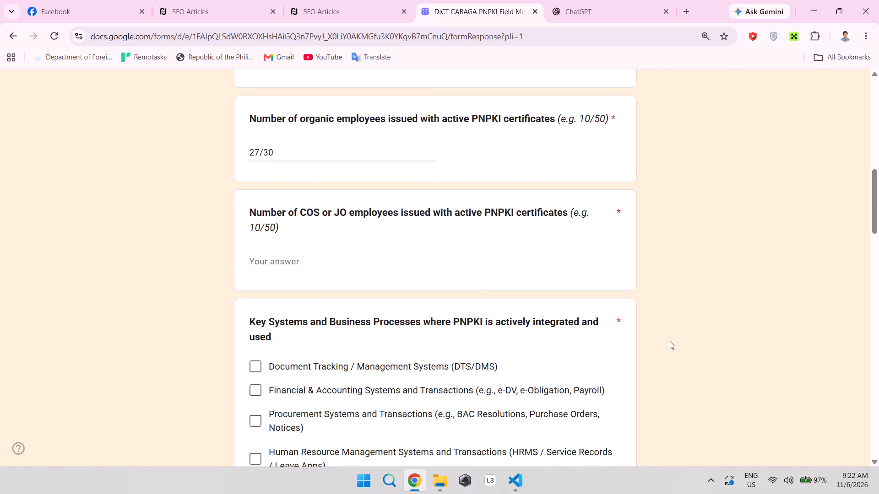
pyautogui.click(432, 240)
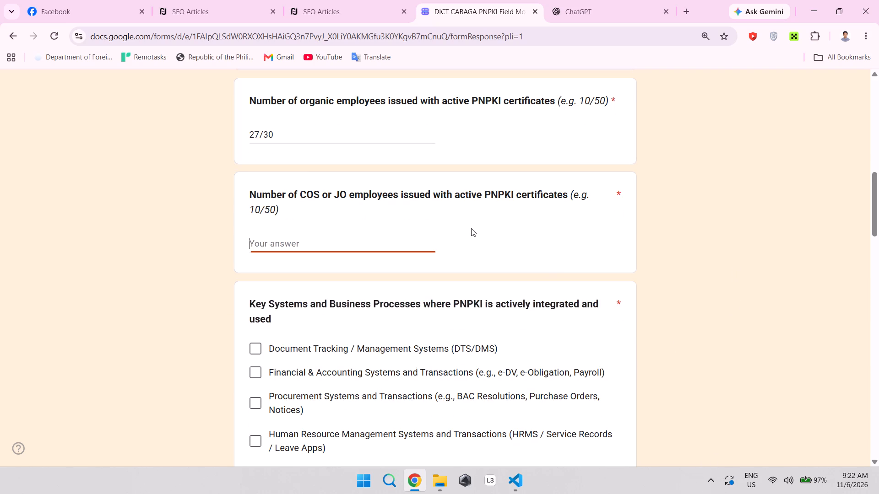
pyautogui.scroll(1, 473, 226)
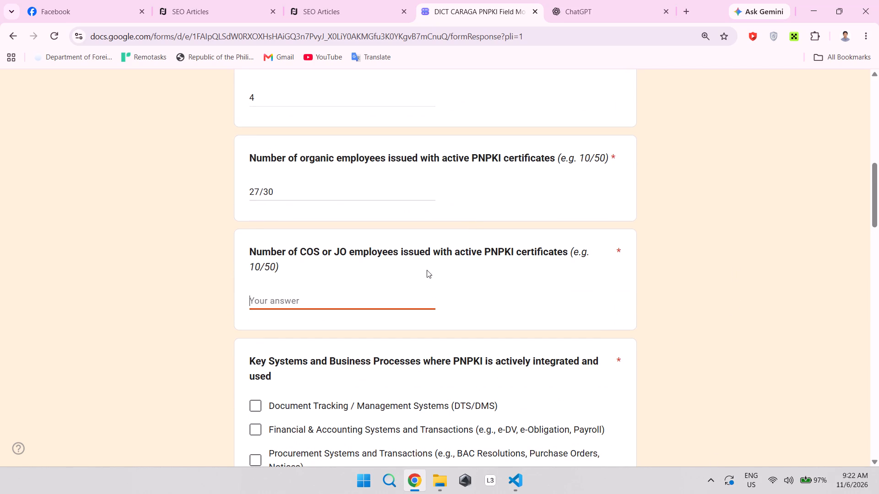
pyautogui.click(260, 192)
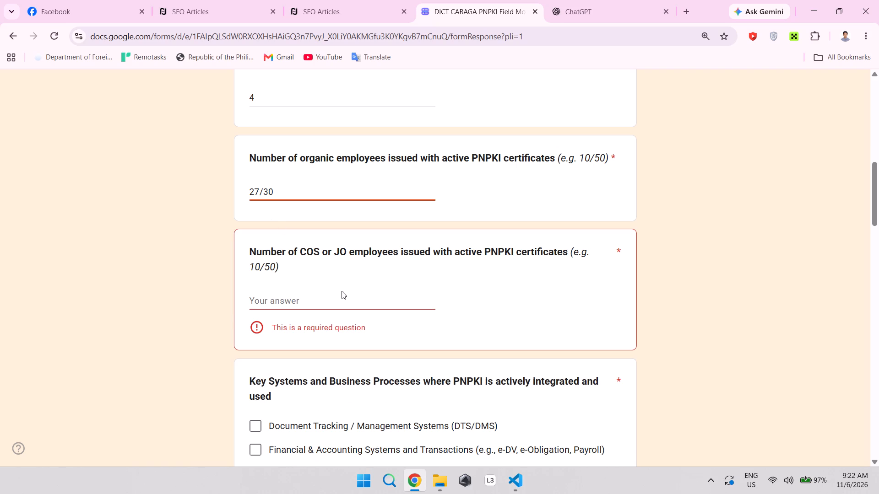
pyautogui.click(342, 305)
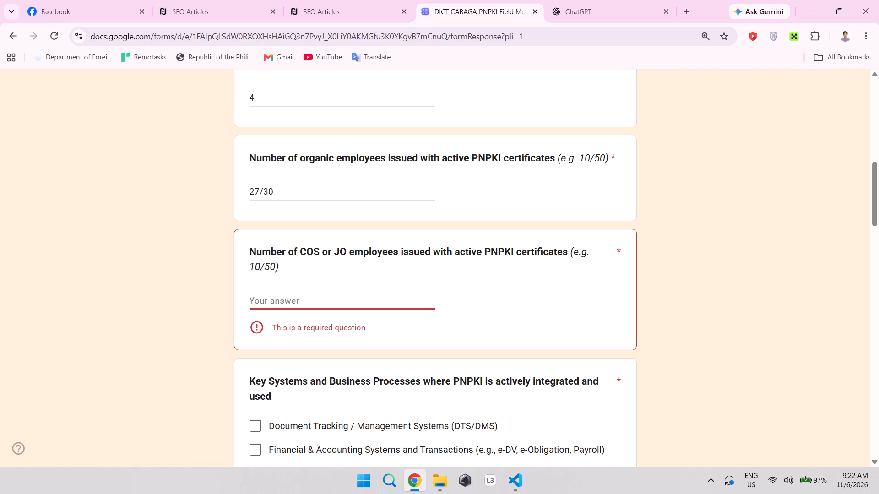
pyautogui.write('4/5')
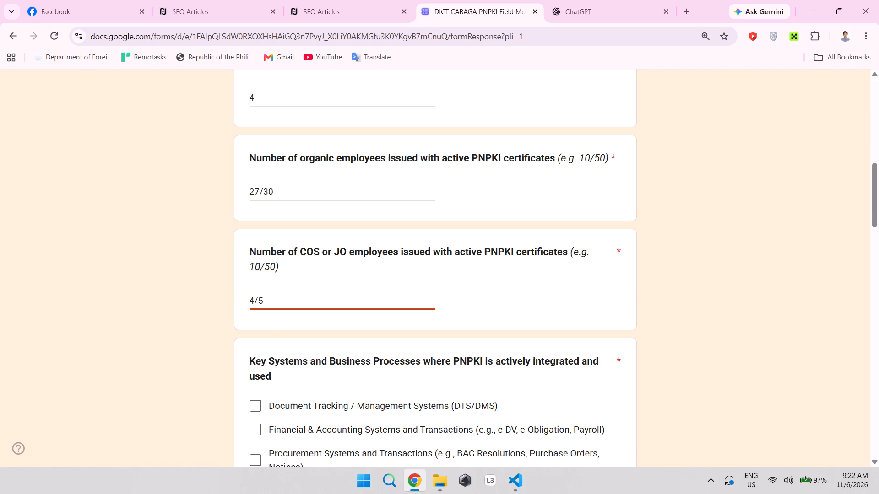
# Set the number of organic employees issued with active PNPKI certificates to 22/25.
pyautogui.click(331, 196)
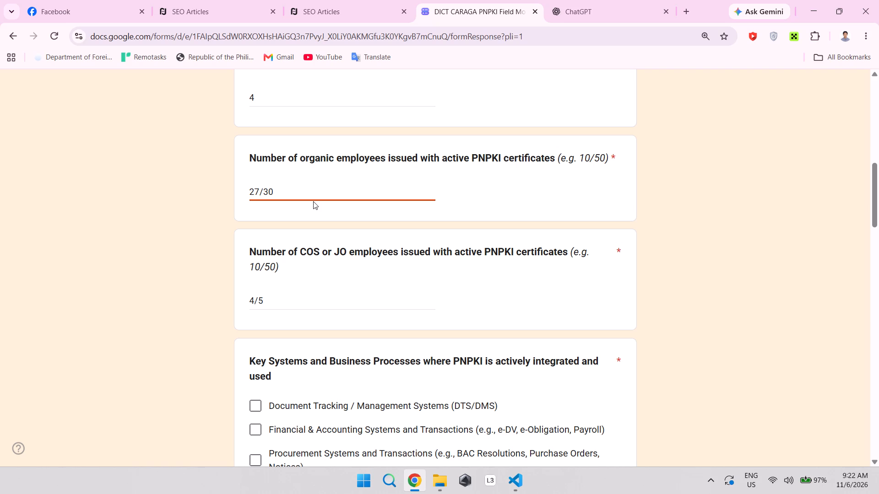
pyautogui.press('BackSpace')
pyautogui.press('BackSpace')
pyautogui.write('25')
pyautogui.press('Left')
pyautogui.press('Left')
pyautogui.press('Left')
pyautogui.press('BackSpace')
pyautogui.press('2')
pyautogui.click(691, 225)
# Among the key systems using PNPKI, tick Document Tracking / Management Systems and Internal PDF Signing, and clear the Document Tracking choice again.
pyautogui.scroll(-2, 691, 225)
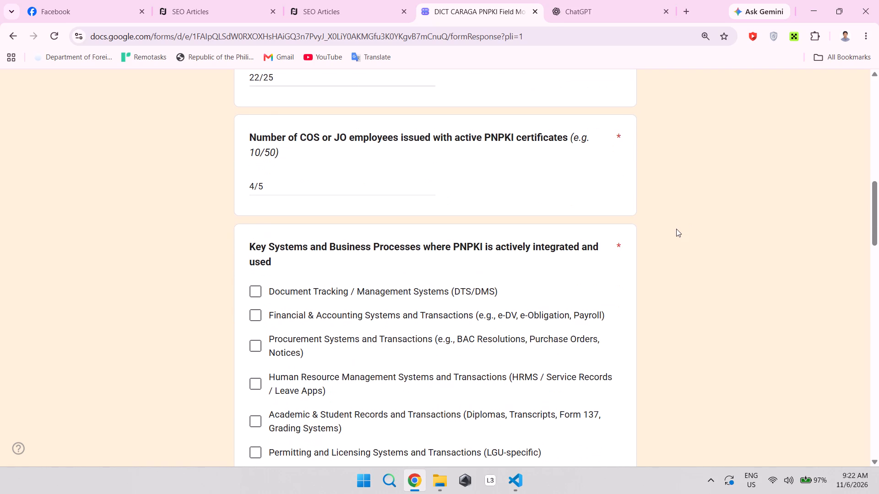
pyautogui.scroll(-1, 670, 234)
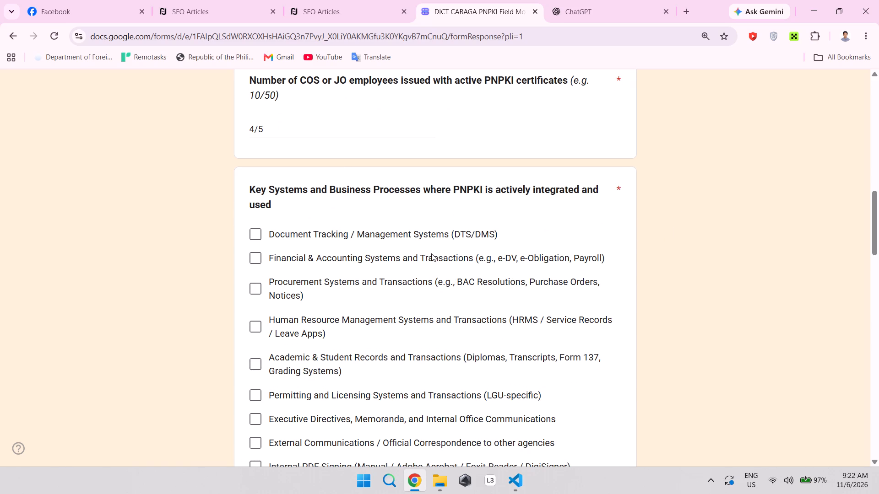
pyautogui.scroll(-1, 411, 250)
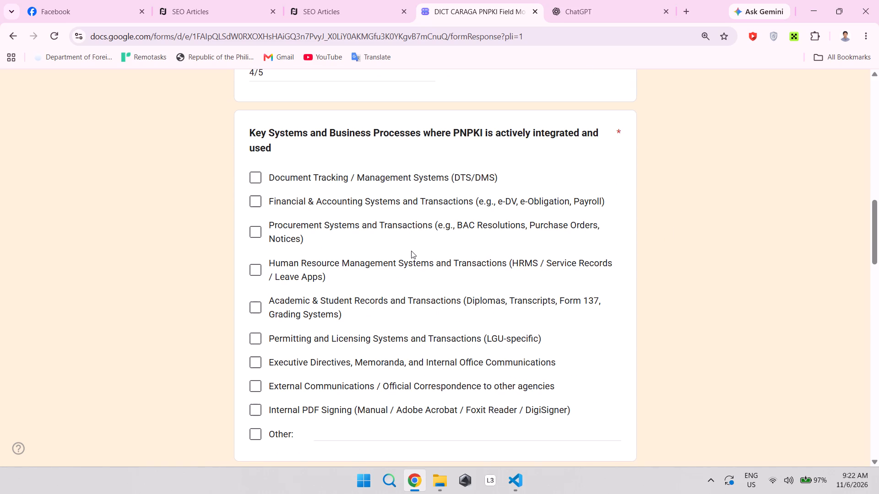
pyautogui.click(348, 180)
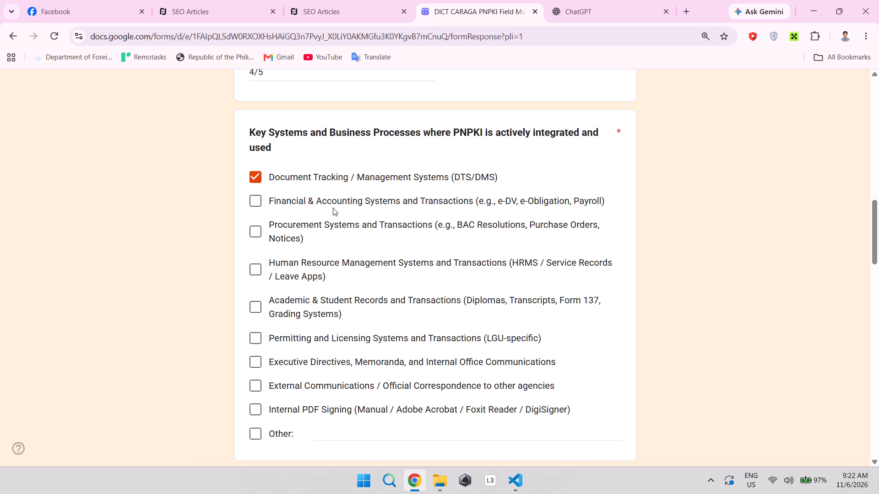
pyautogui.scroll(-1, 306, 285)
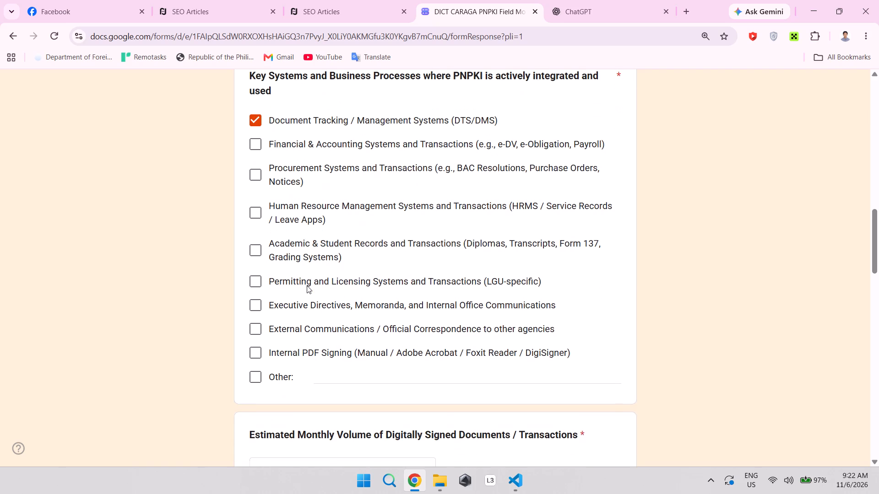
pyautogui.click(308, 357)
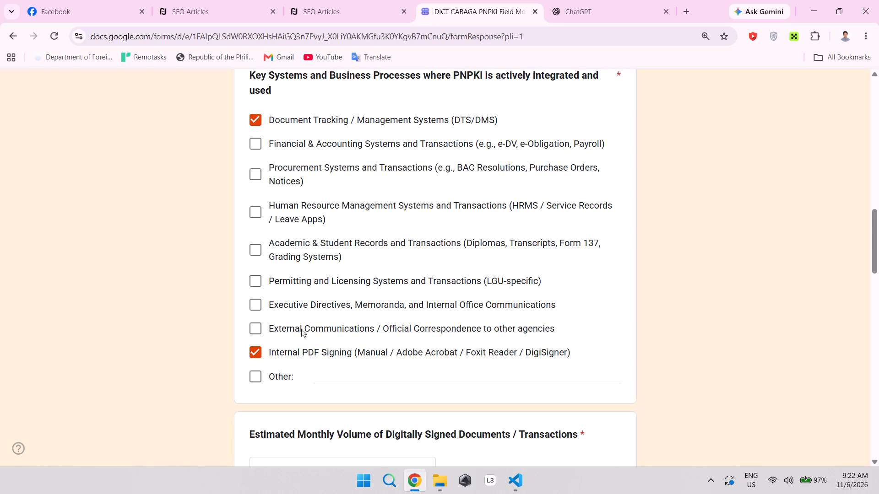
pyautogui.click(309, 115)
# Choose Less than 50 documents/month as the Estimated Monthly Volume of Digitally Signed Documents / Transactions.
pyautogui.scroll(-3, 309, 198)
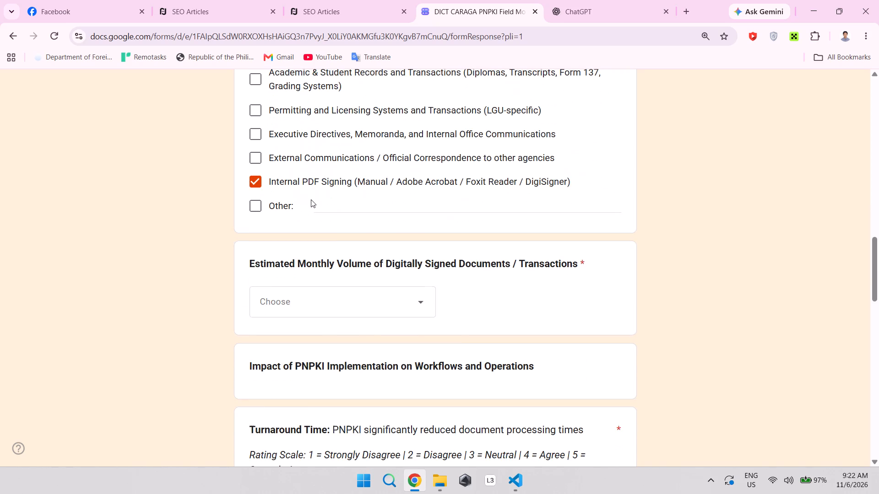
pyautogui.click(344, 290)
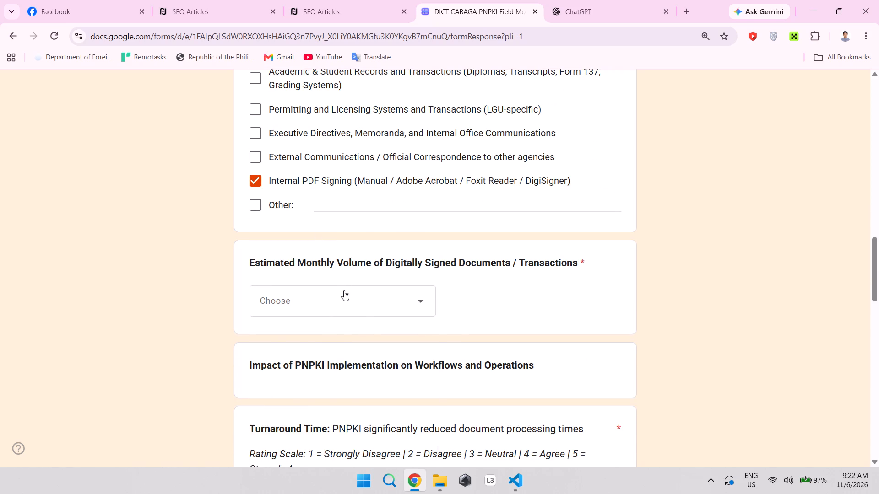
pyautogui.click(345, 303)
# Rate both the Turnaround Time and Paperless Transition impacts of PNPKI as 3 (Neutral).
pyautogui.scroll(-2, 347, 304)
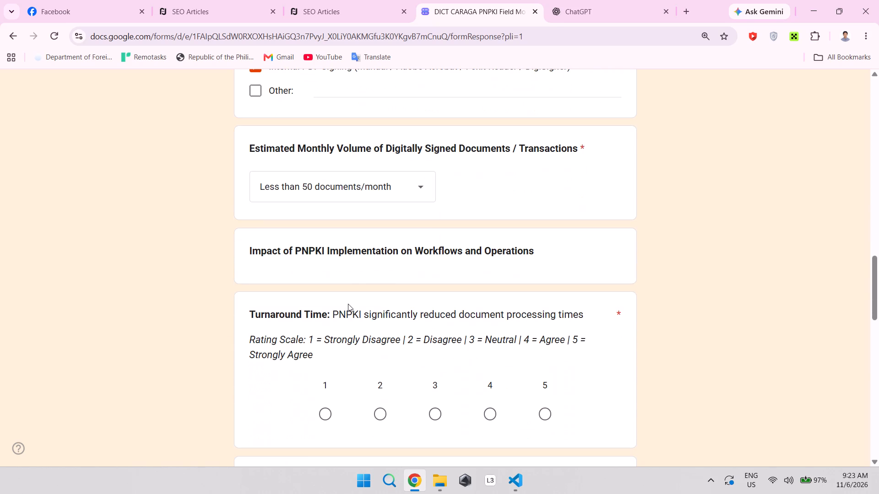
pyautogui.scroll(-2, 422, 264)
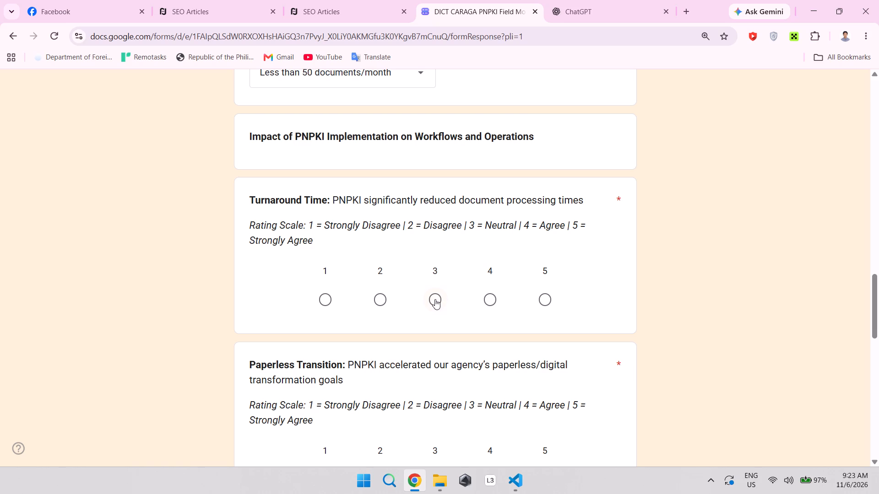
pyautogui.click(435, 299)
pyautogui.scroll(-3, 435, 300)
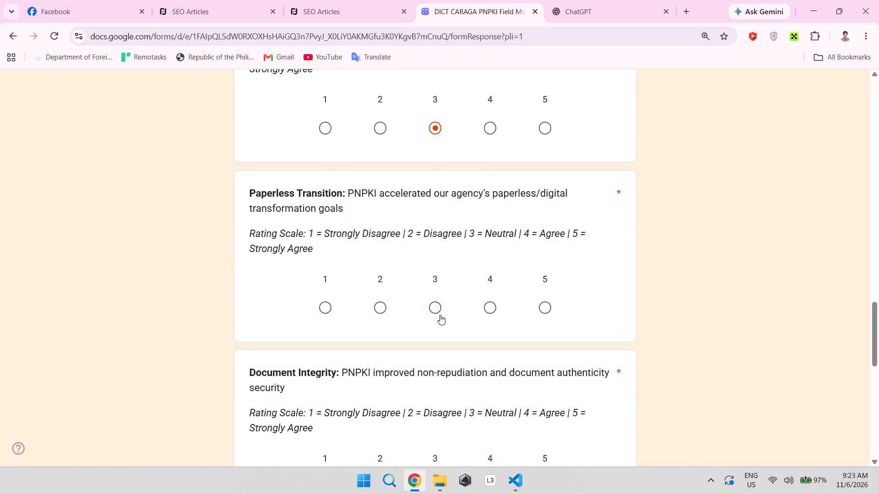
pyautogui.scroll(-2, 440, 316)
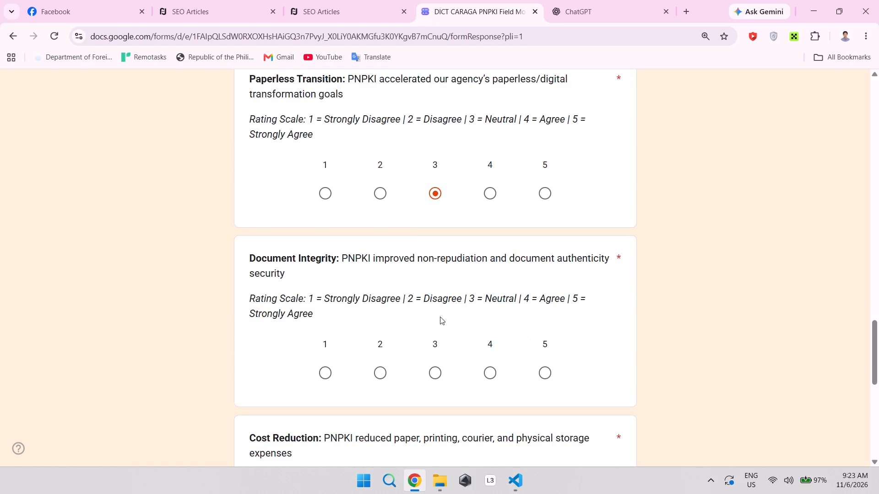
# Rate the Document Integrity impact of PNPKI on non-repudiation and document authenticity as 4 (Agree).
pyautogui.scroll(-1, 440, 317)
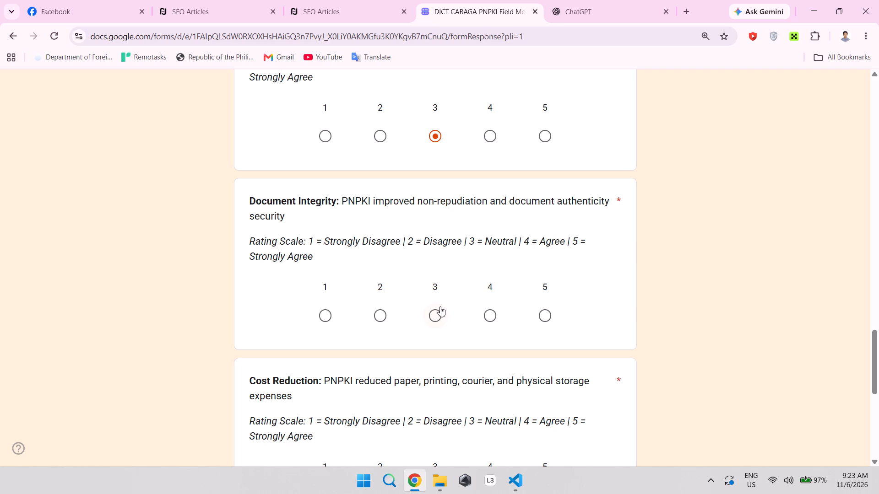
pyautogui.scroll(1, 387, 282)
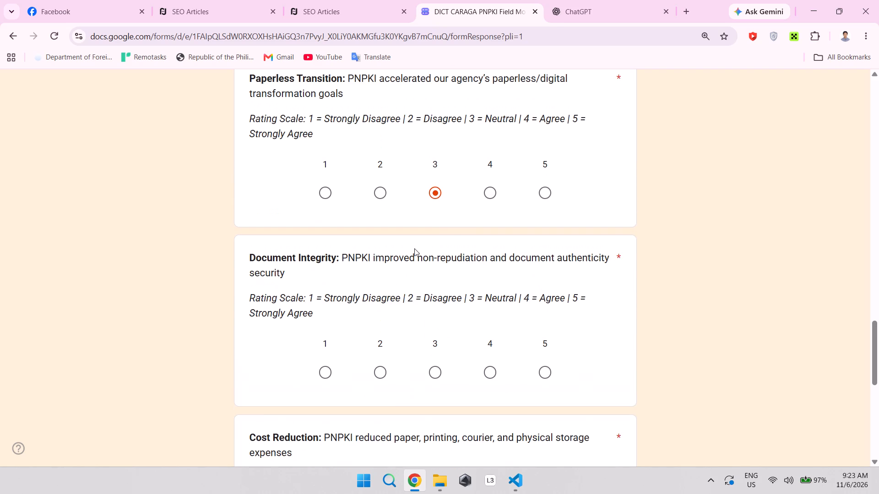
pyautogui.scroll(-1, 448, 258)
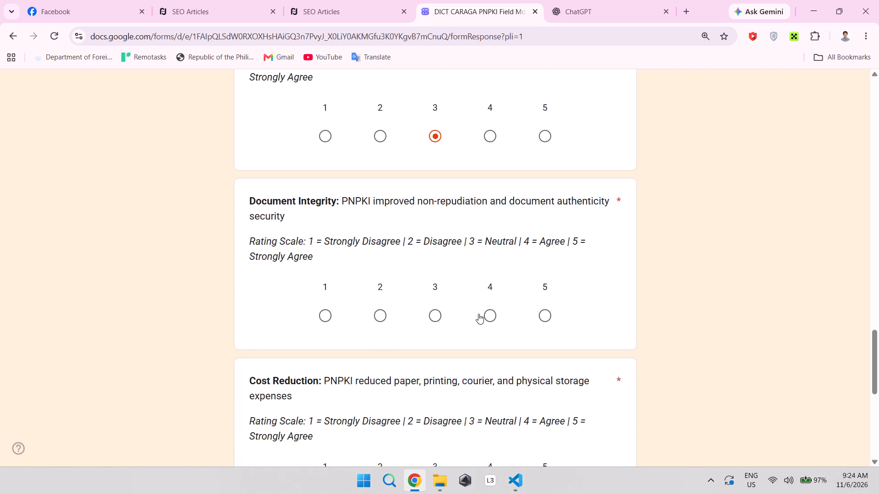
pyautogui.click(494, 315)
pyautogui.scroll(-2, 497, 312)
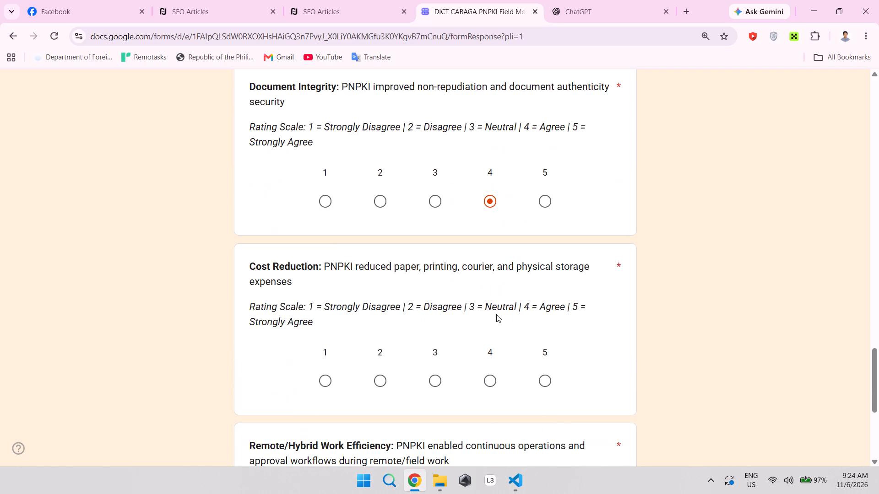
# Rate the Cost Reduction impact of PNPKI as 4 (Agree) and the Remote/Hybrid Work Efficiency impact as 5 (Strongly Agree).
pyautogui.scroll(-1, 488, 325)
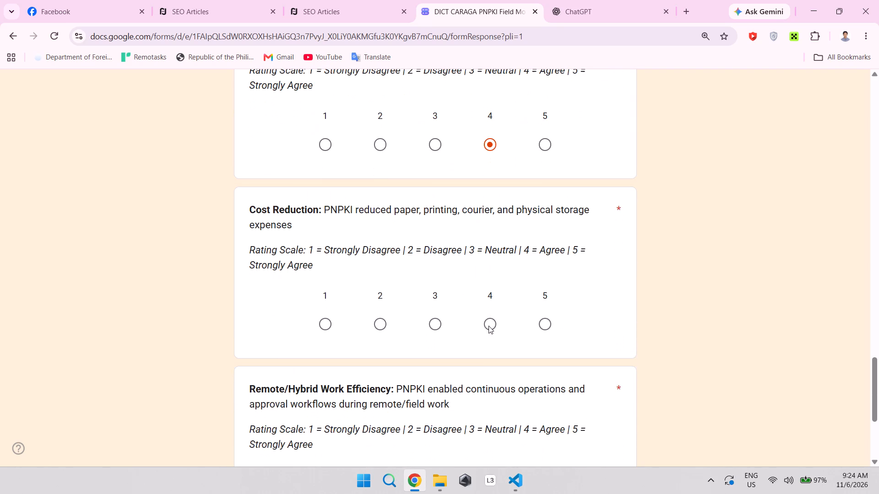
pyautogui.click(492, 320)
pyautogui.scroll(-1, 492, 325)
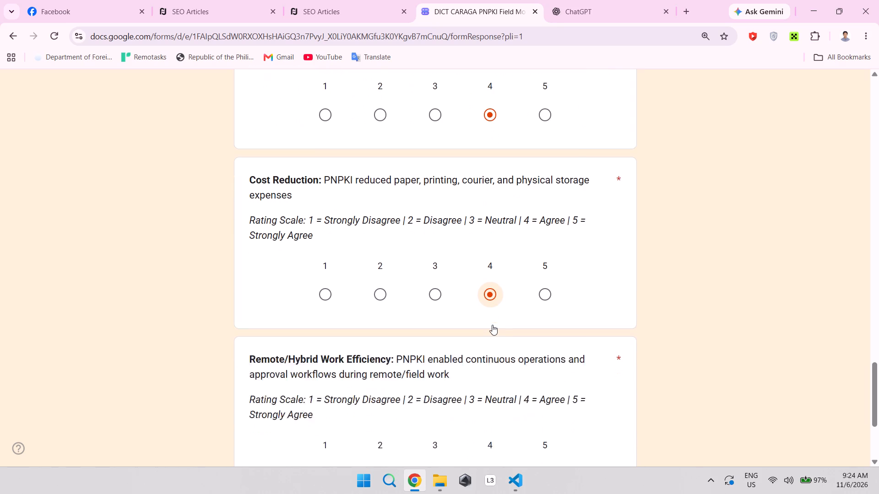
pyautogui.scroll(-1, 490, 327)
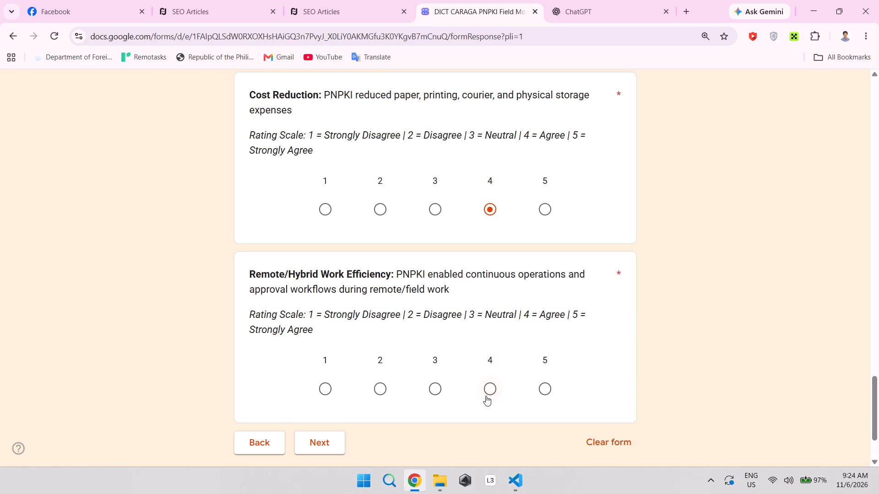
pyautogui.click(539, 392)
# Review the PNPKI impact ratings and continue to the next section of the questionnaire.
pyautogui.scroll(7, 423, 399)
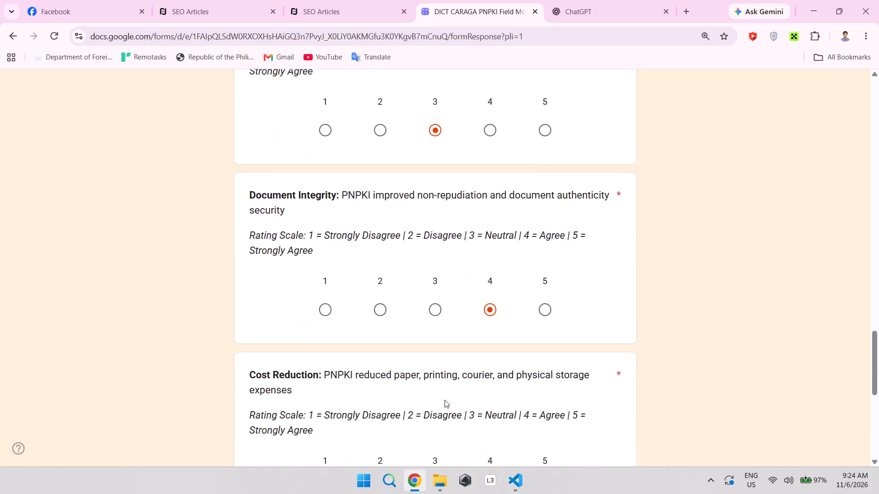
pyautogui.scroll(4, 445, 400)
pyautogui.scroll(-1, 474, 390)
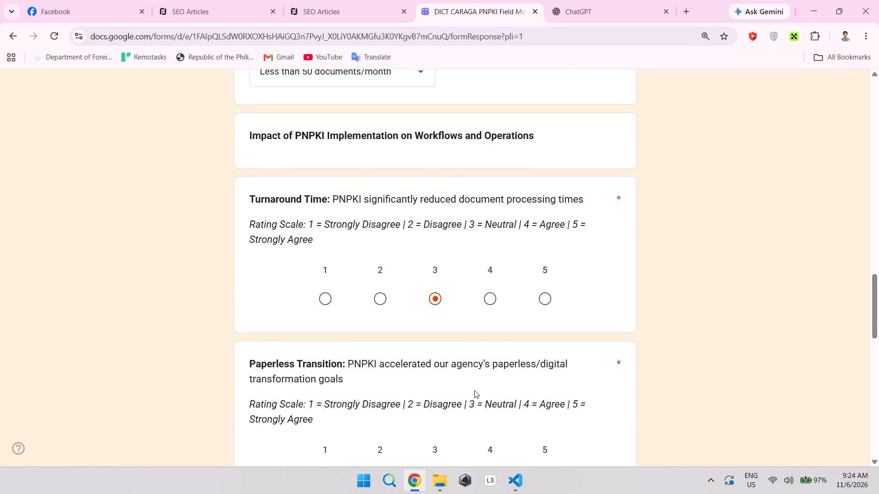
pyautogui.scroll(-5, 480, 377)
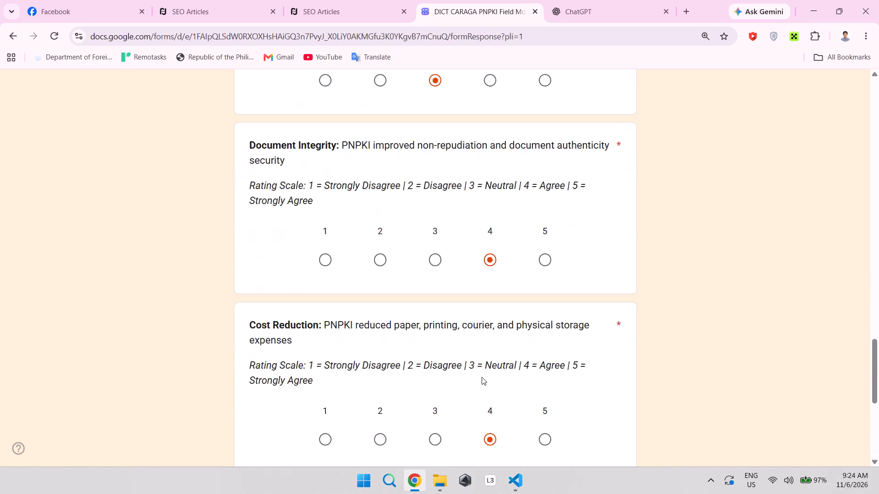
pyautogui.scroll(-10, 482, 377)
pyautogui.click(334, 359)
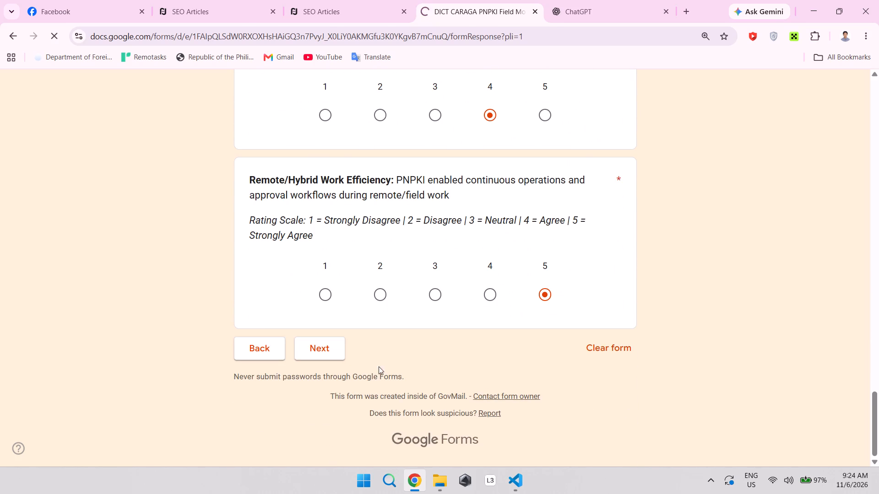
# Answer the PNPKI training participation question with Yes but not all, and tick PNPKI Orientation / Awareness (2 hours) as the session attended.
pyautogui.scroll(-6, 400, 371)
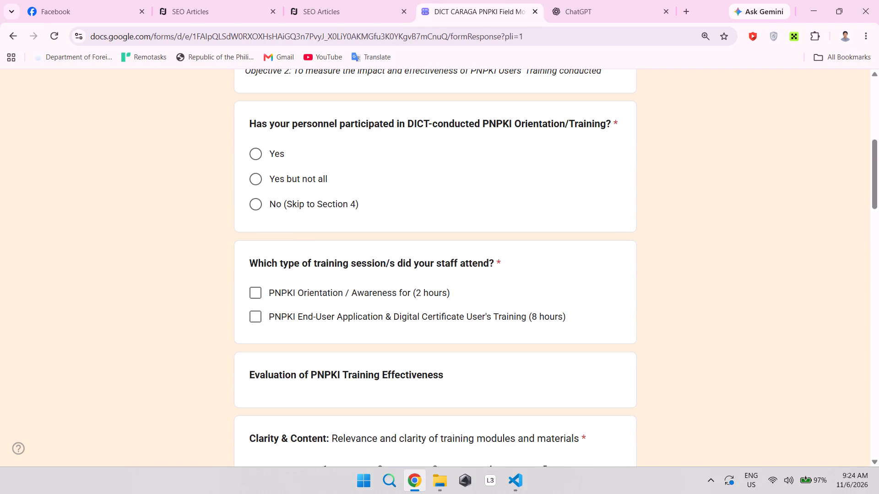
pyautogui.scroll(1, 407, 377)
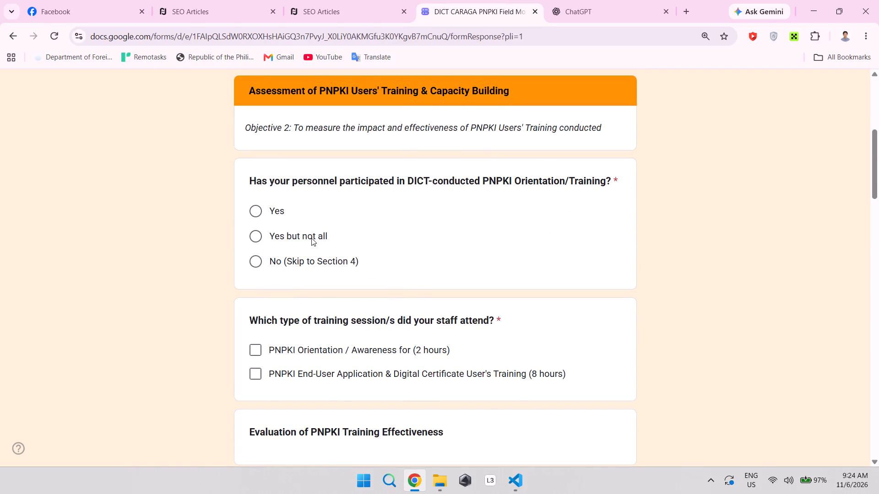
pyautogui.click(291, 238)
pyautogui.scroll(-1, 294, 241)
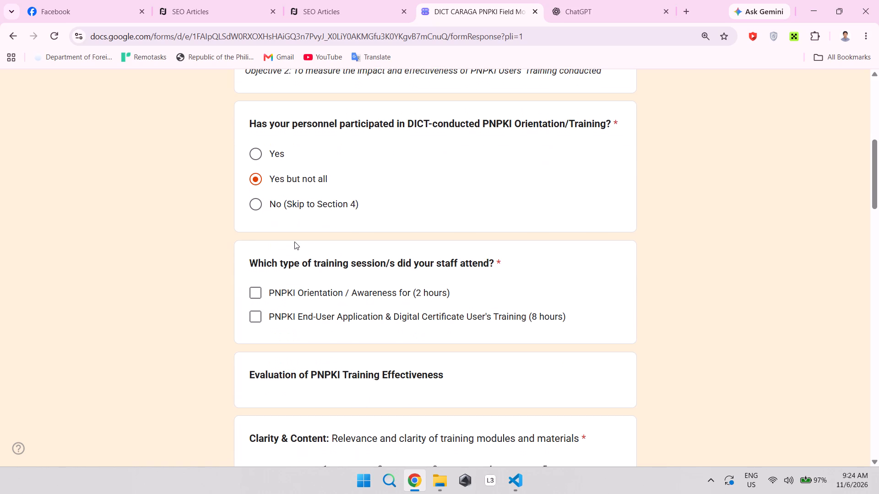
pyautogui.scroll(-1, 294, 242)
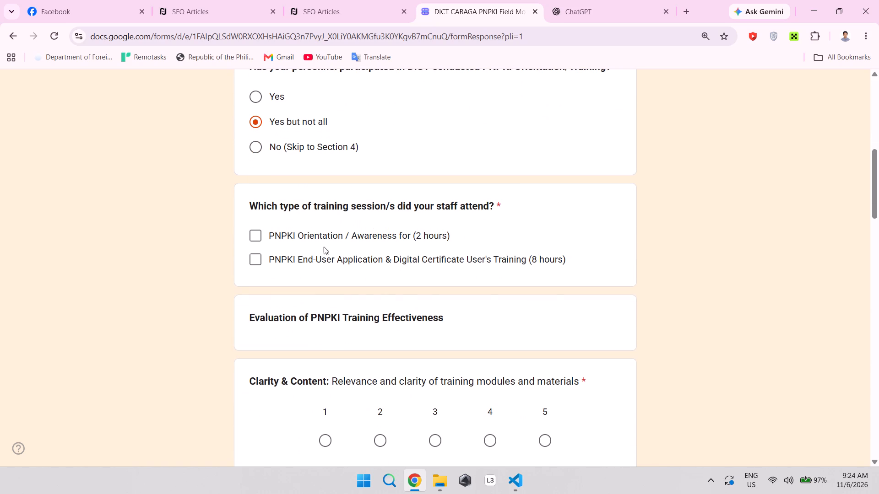
pyautogui.click(333, 232)
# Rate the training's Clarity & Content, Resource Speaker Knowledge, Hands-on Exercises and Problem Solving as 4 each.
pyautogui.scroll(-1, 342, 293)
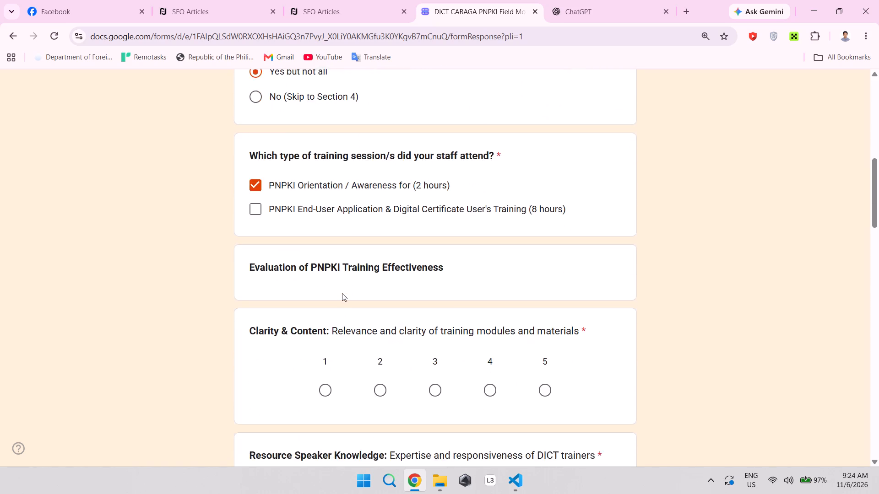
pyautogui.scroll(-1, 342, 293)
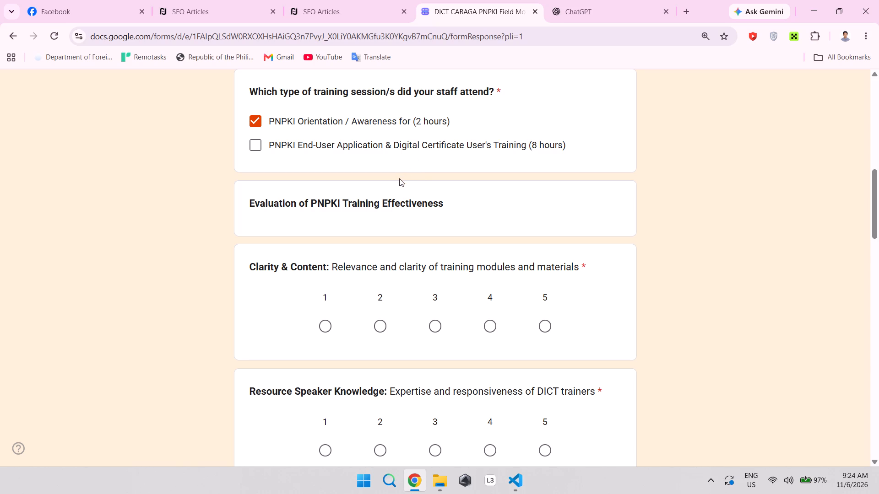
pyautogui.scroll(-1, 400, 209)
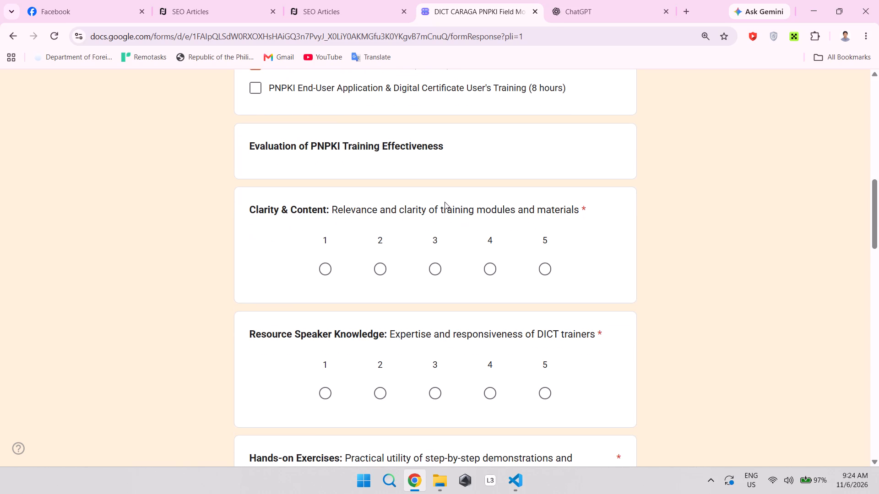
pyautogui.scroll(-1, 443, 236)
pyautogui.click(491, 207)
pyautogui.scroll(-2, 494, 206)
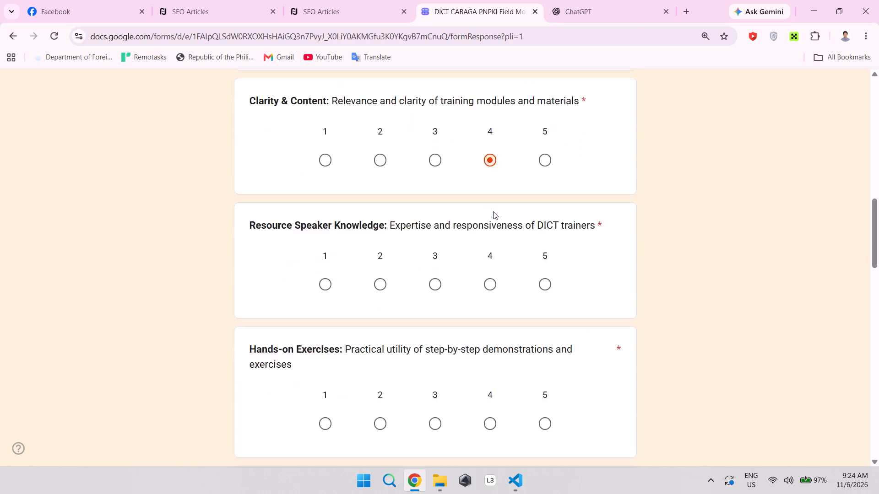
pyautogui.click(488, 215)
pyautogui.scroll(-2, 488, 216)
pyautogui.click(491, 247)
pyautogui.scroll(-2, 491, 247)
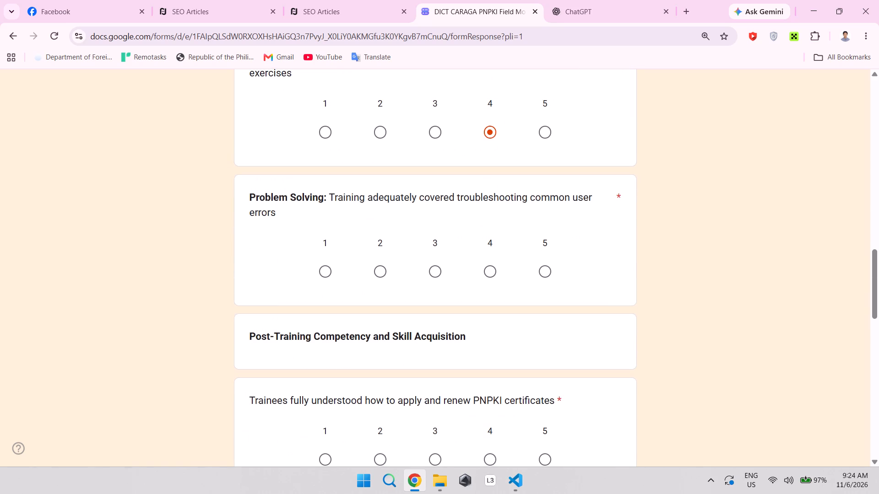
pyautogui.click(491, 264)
# Change the Clarity & Content, Resource Speaker Knowledge, Hands-on Exercises and Problem Solving training ratings to 5 each.
pyautogui.scroll(-4, 492, 265)
pyautogui.scroll(3, 495, 252)
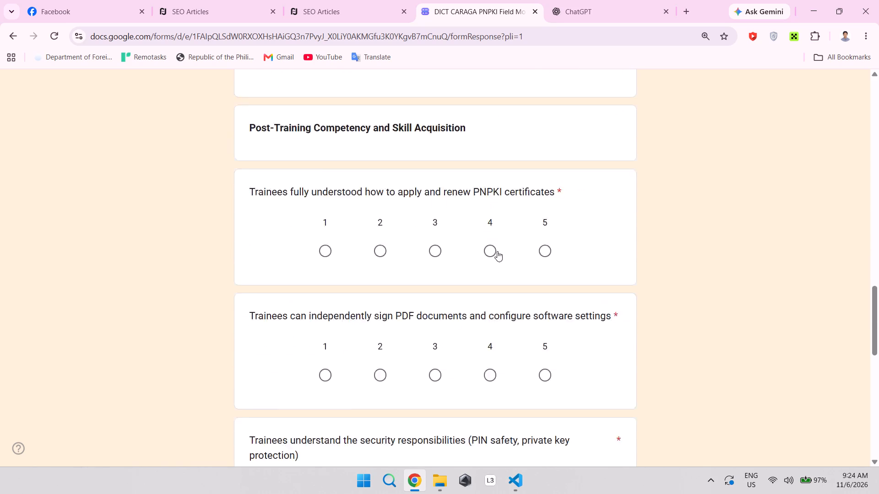
pyautogui.scroll(9, 497, 251)
pyautogui.scroll(-1, 546, 264)
pyautogui.click(548, 268)
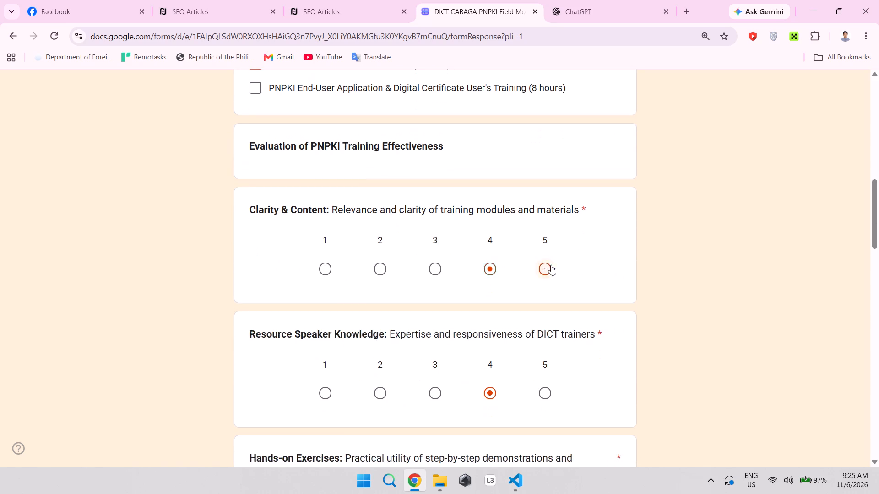
pyautogui.scroll(-4, 551, 265)
pyautogui.click(547, 158)
pyautogui.click(546, 301)
pyautogui.scroll(-2, 547, 301)
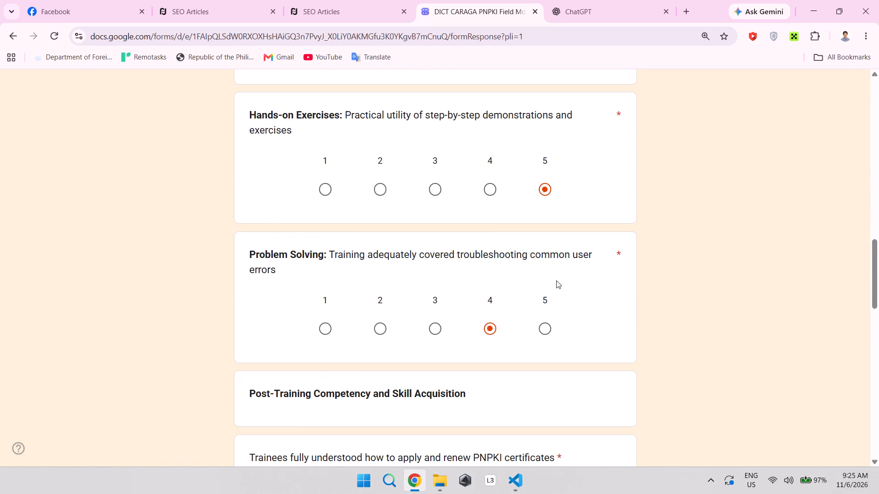
pyautogui.click(549, 325)
# Rate all four Post-Training Competency and Skill Acquisition statements, from certificate application to internal IT troubleshooting, as 5.
pyautogui.scroll(-3, 553, 325)
pyautogui.click(548, 339)
pyautogui.scroll(-4, 548, 339)
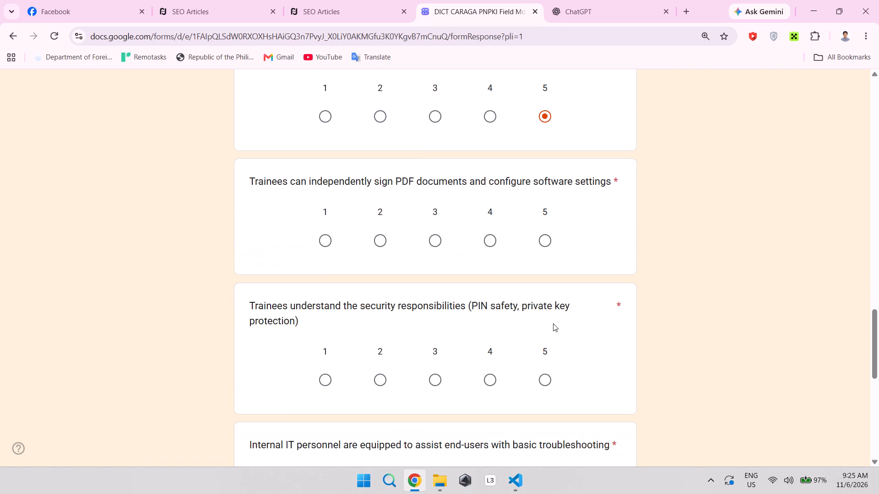
pyautogui.click(548, 246)
pyautogui.click(550, 374)
pyautogui.scroll(-4, 550, 372)
pyautogui.click(552, 273)
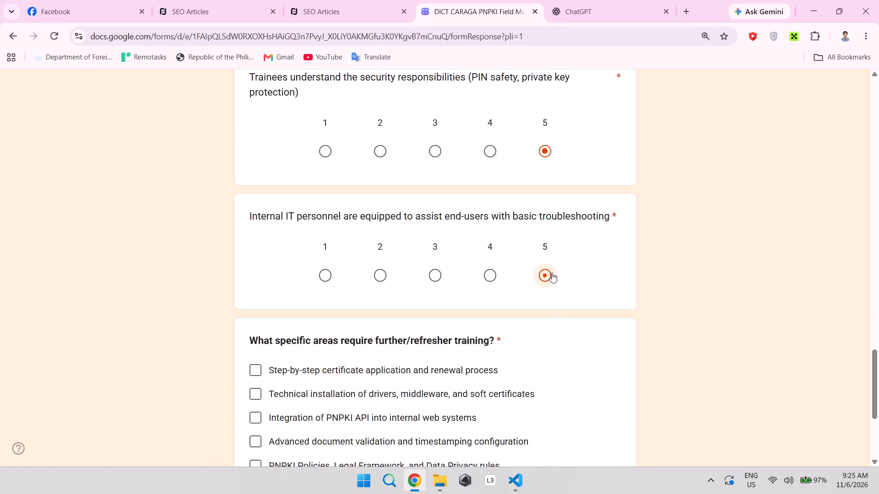
# Tick certificate application and renewal, technical installation, PNPKI API integration, and PNPKI Policies as refresher training areas, and continue to the next section.
pyautogui.scroll(-2, 548, 285)
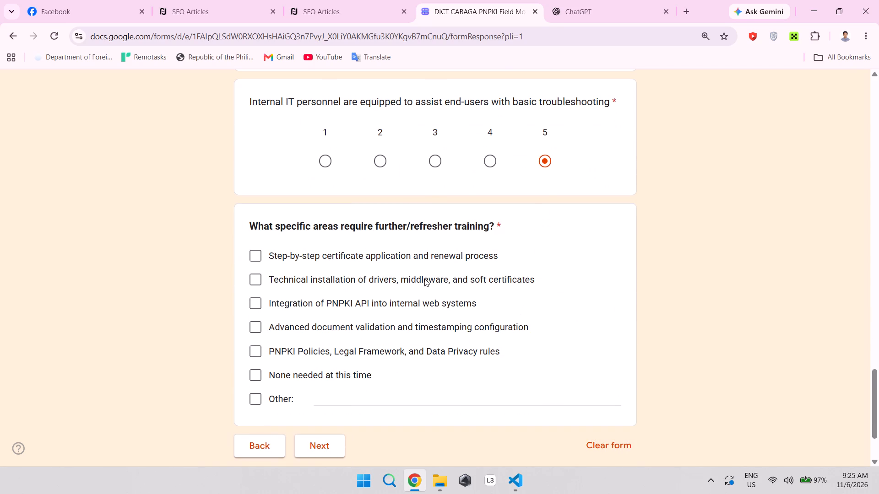
pyautogui.click(424, 258)
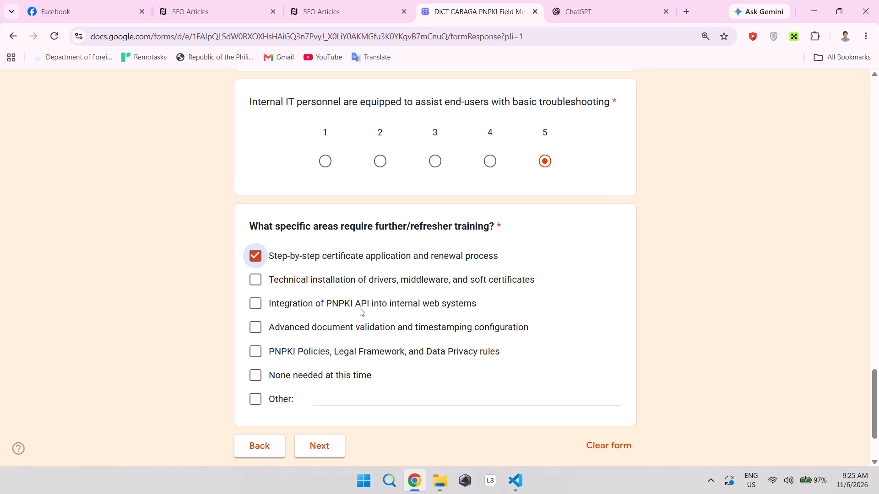
pyautogui.click(338, 286)
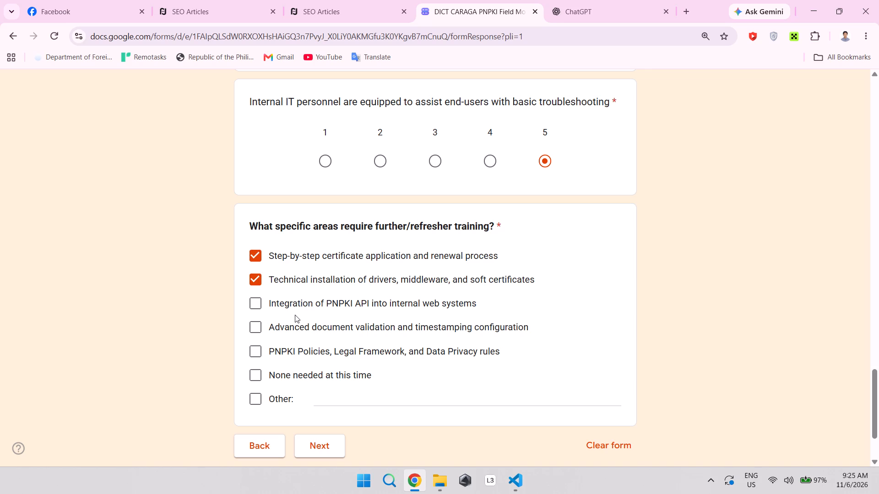
pyautogui.click(299, 309)
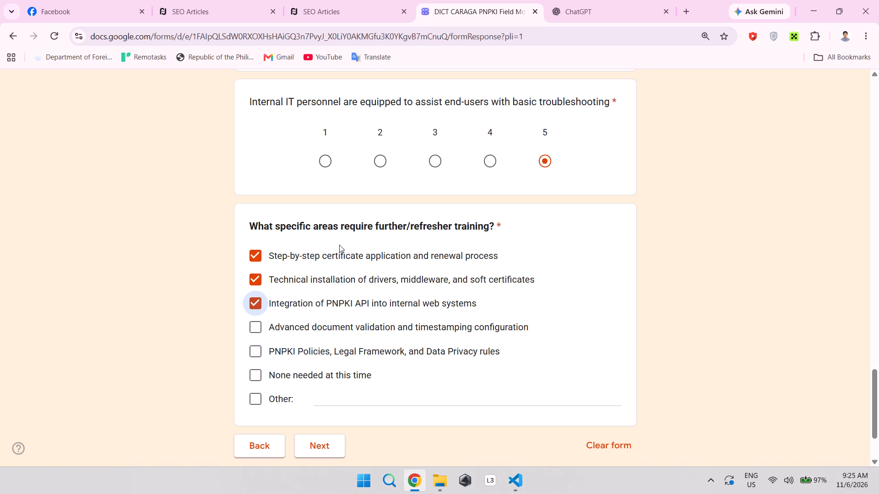
pyautogui.click(342, 353)
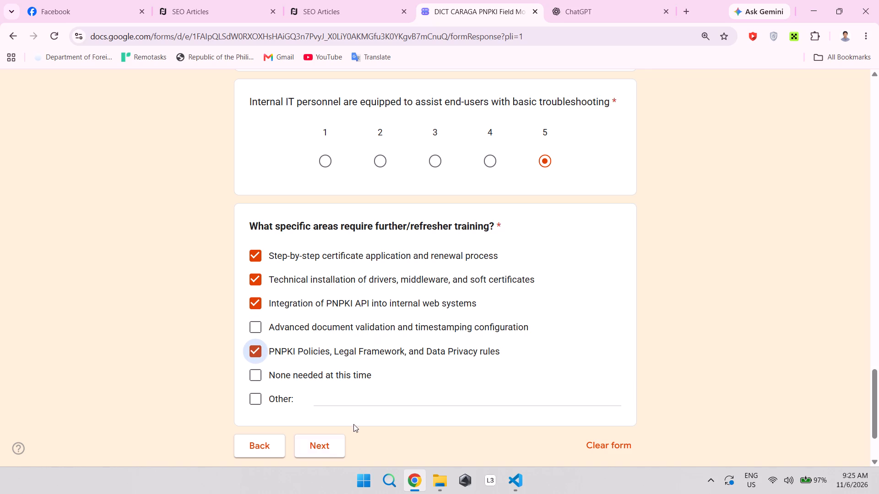
pyautogui.click(336, 450)
# Tick Soft Certificates using .p12 file as the agency's primary method to store/access PNPKI certificates.
pyautogui.scroll(-2, 377, 304)
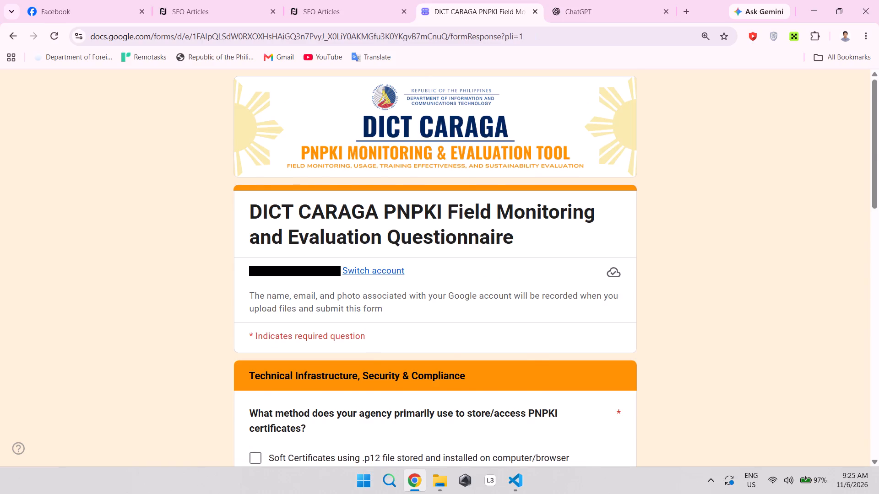
pyautogui.scroll(-2, 376, 305)
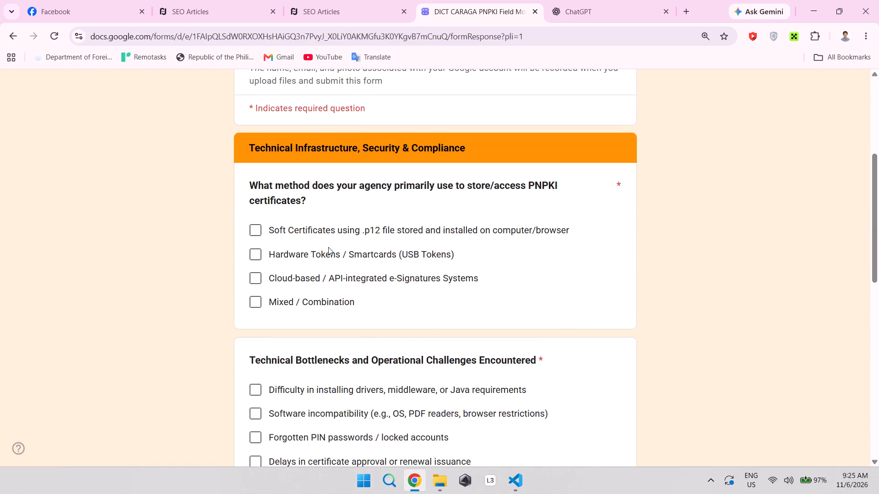
pyautogui.click(331, 228)
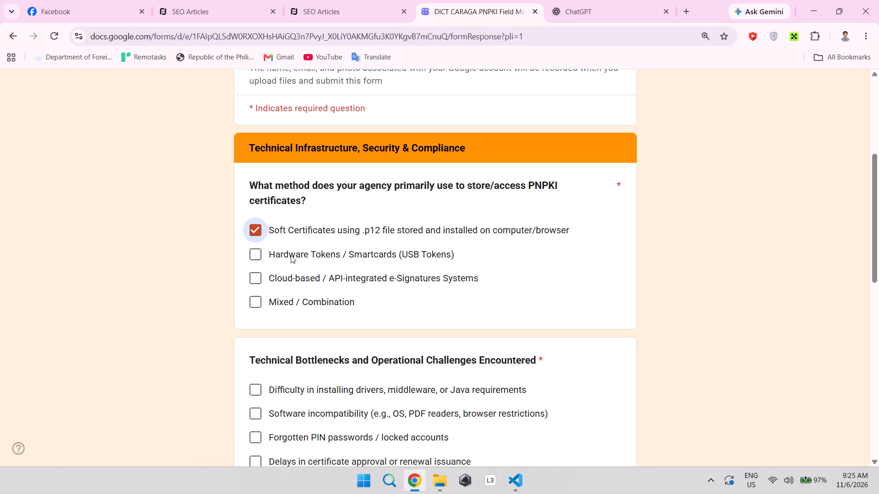
pyautogui.scroll(4, 313, 280)
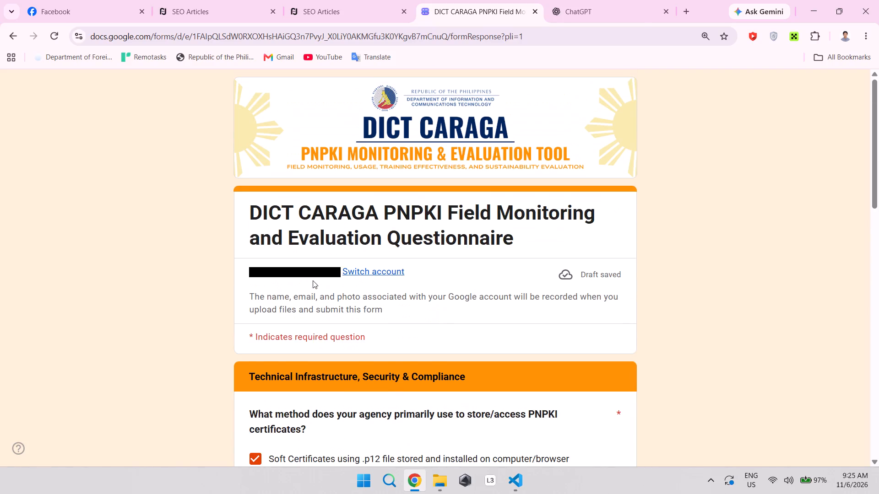
pyautogui.scroll(-4, 313, 292)
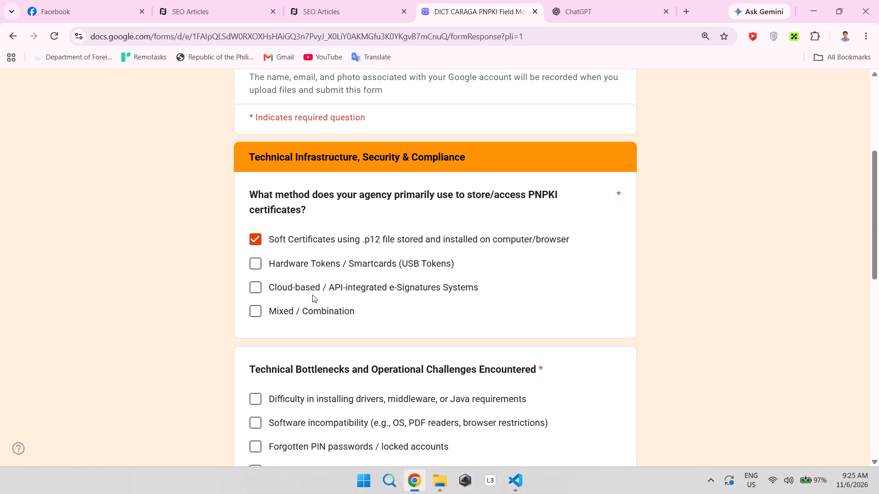